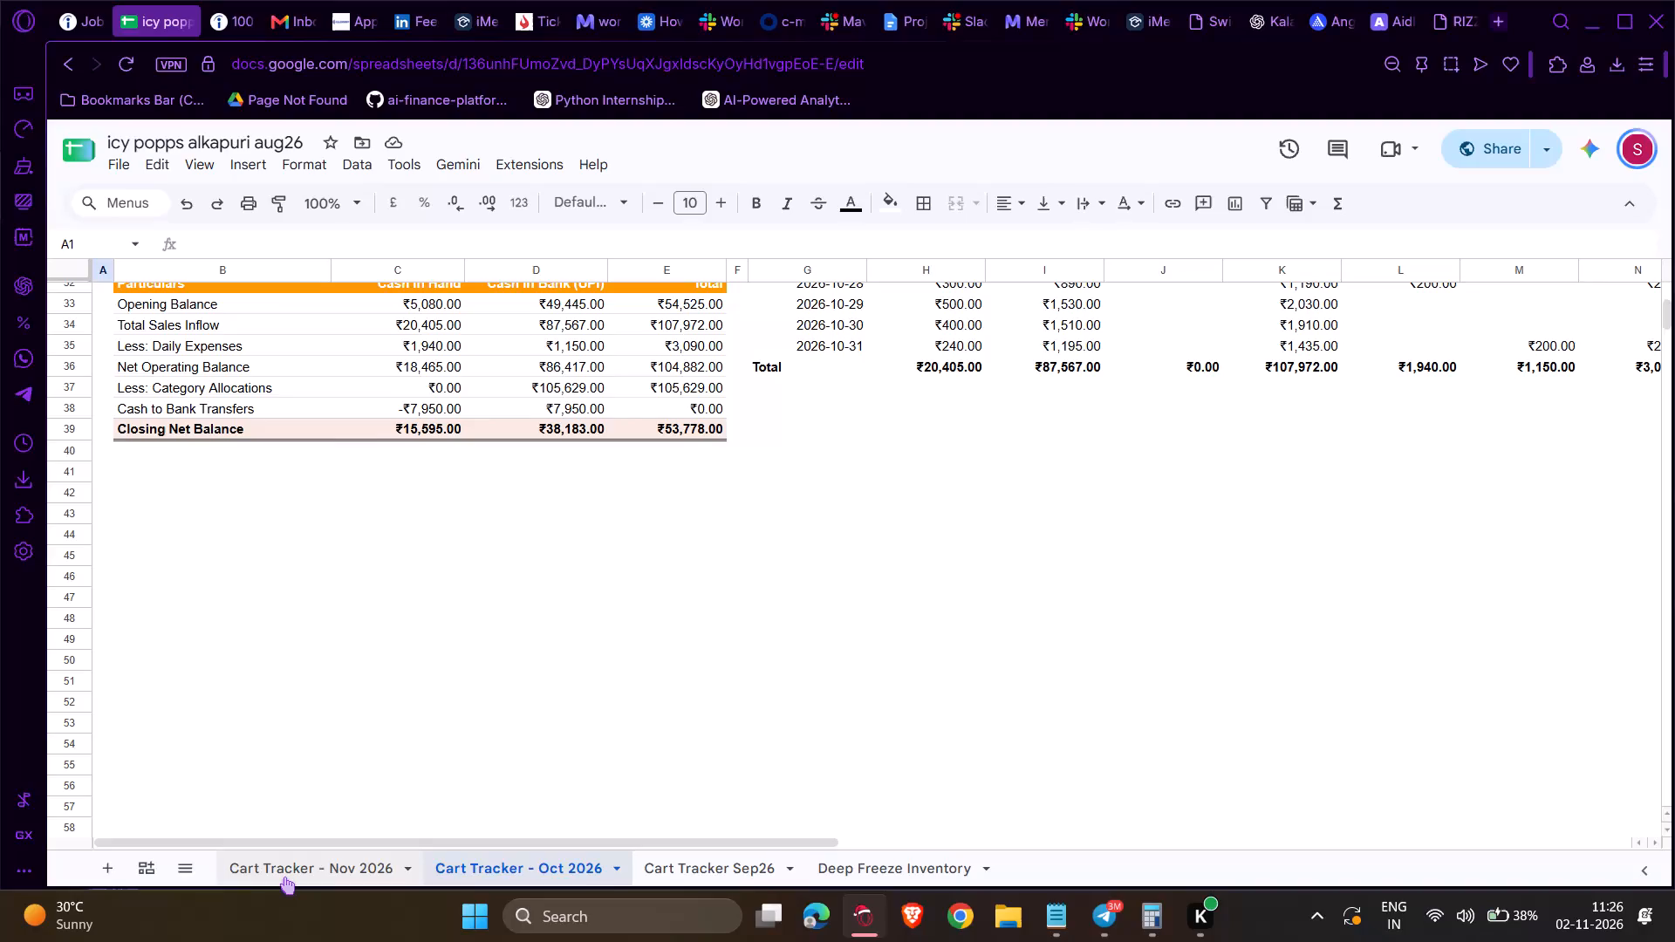
Enter 2580 as the UPI sales amount for 2026-11-01 in the Cart Tracker - Nov 2026 sheet.
{"action": "left_click", "coordinate": [286, 877]}
{"action": "scroll", "coordinate": [1002, 600], "scroll_direction": "up", "scroll_amount": 1}
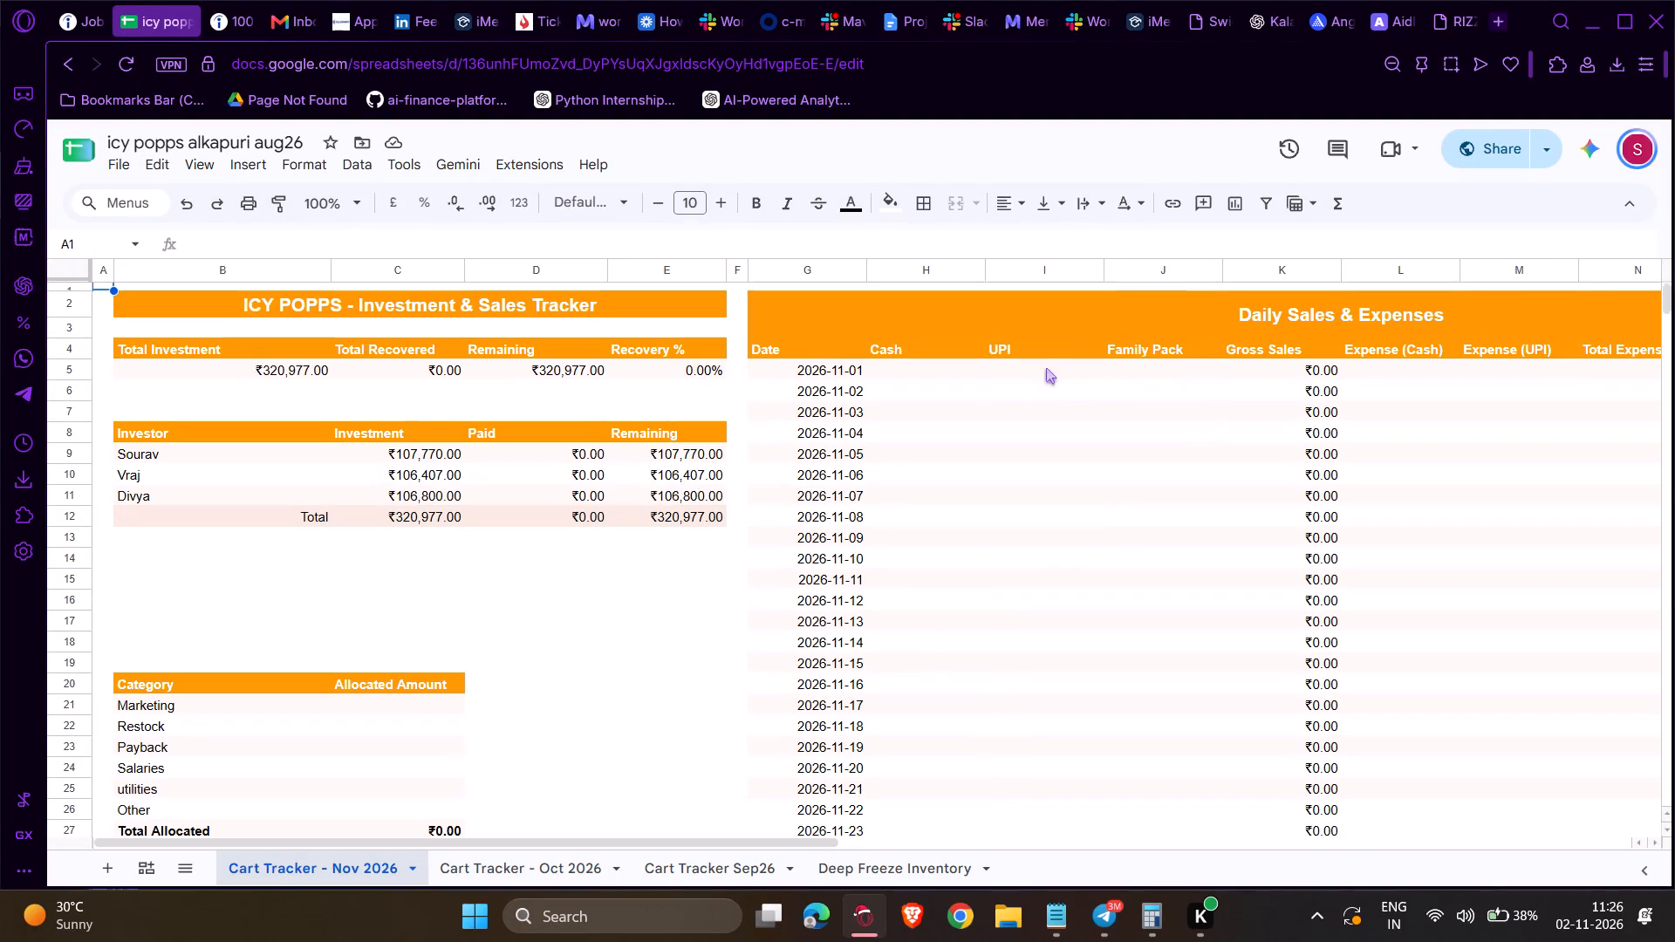
{"action": "double_click", "coordinate": [1006, 371]}
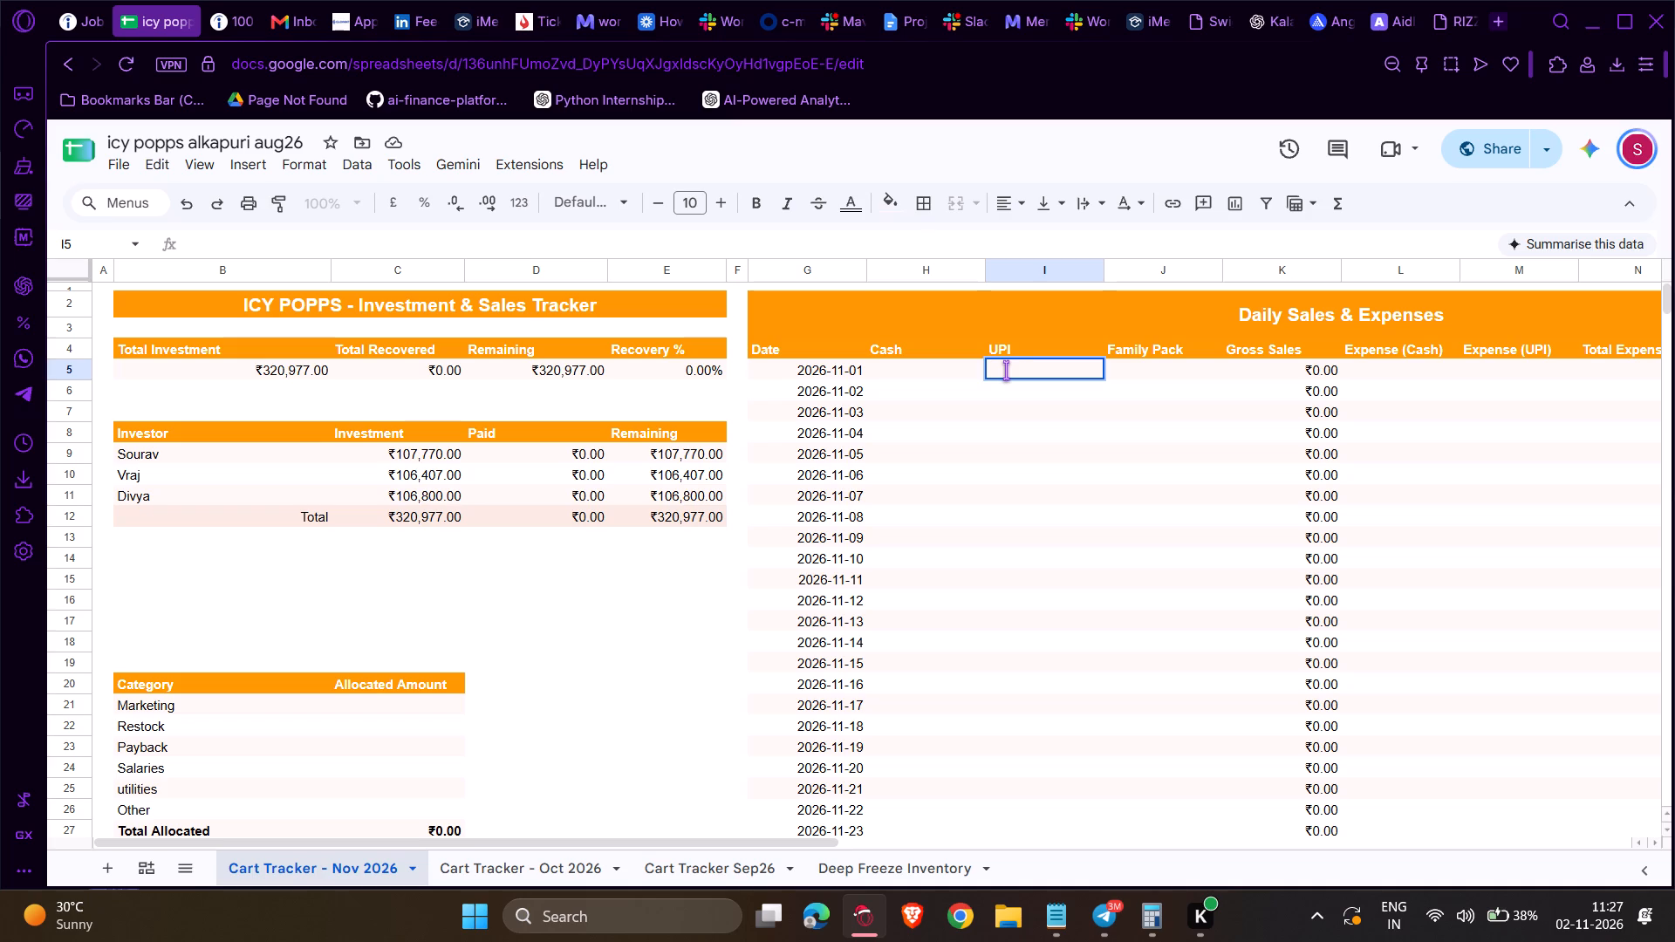
{"action": "type", "text": "2580"}
{"action": "left_click_drag", "start_coordinate": [1104, 406], "coordinate": [1076, 430]}
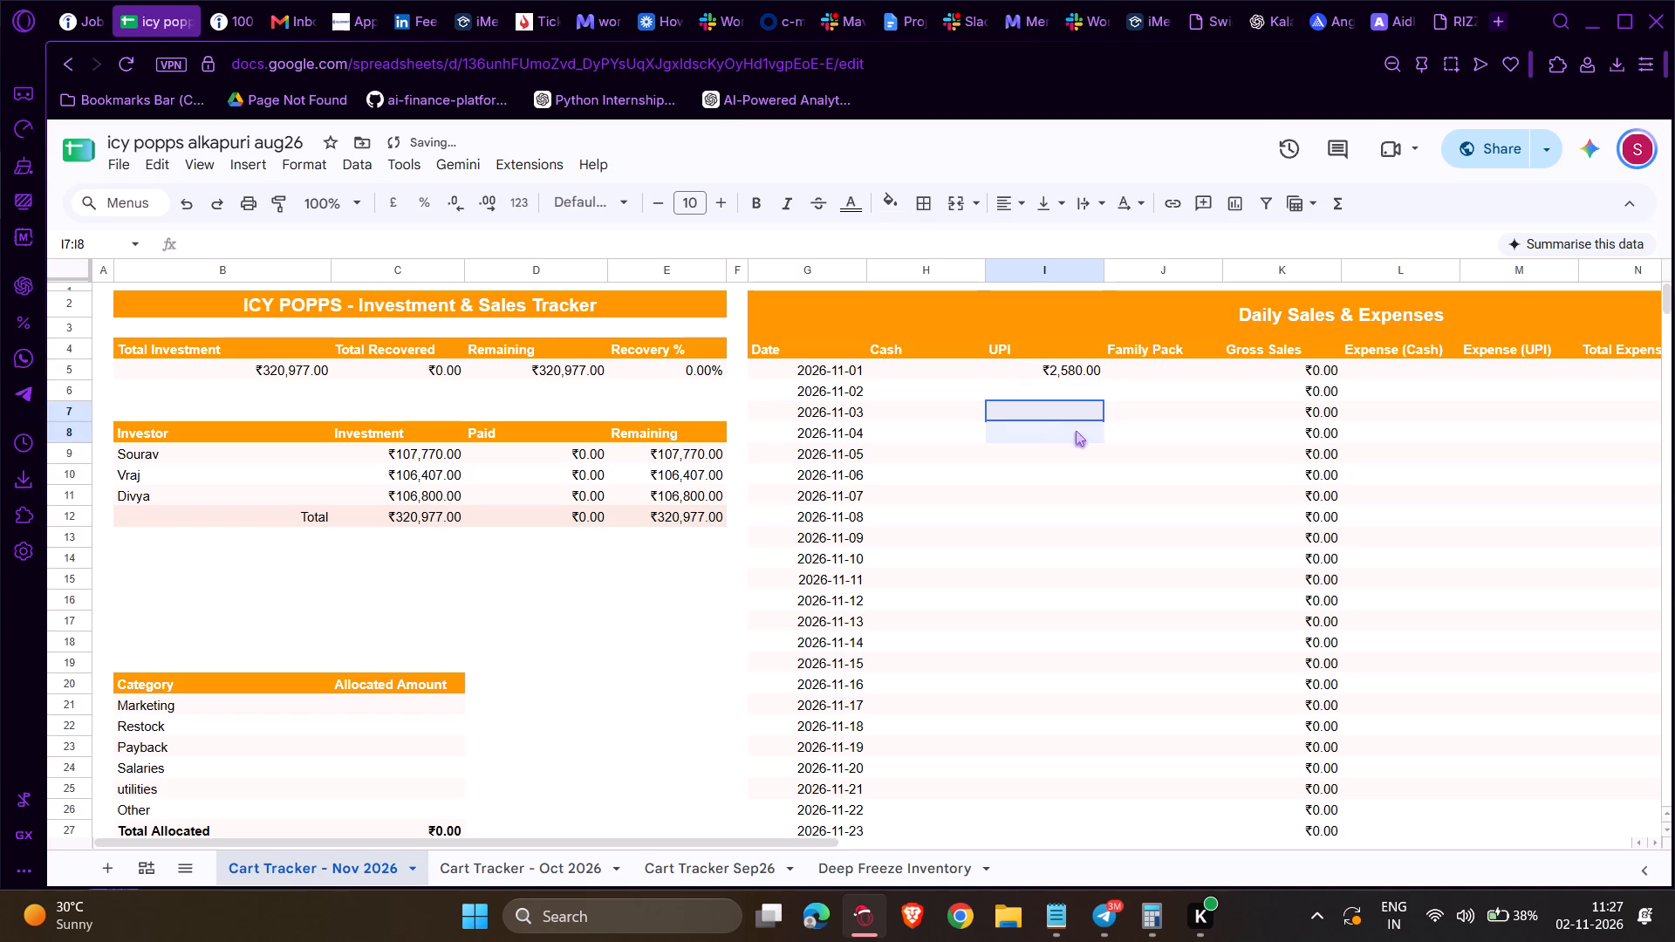
{"action": "left_click_drag", "start_coordinate": [1076, 430], "coordinate": [1133, 495]}
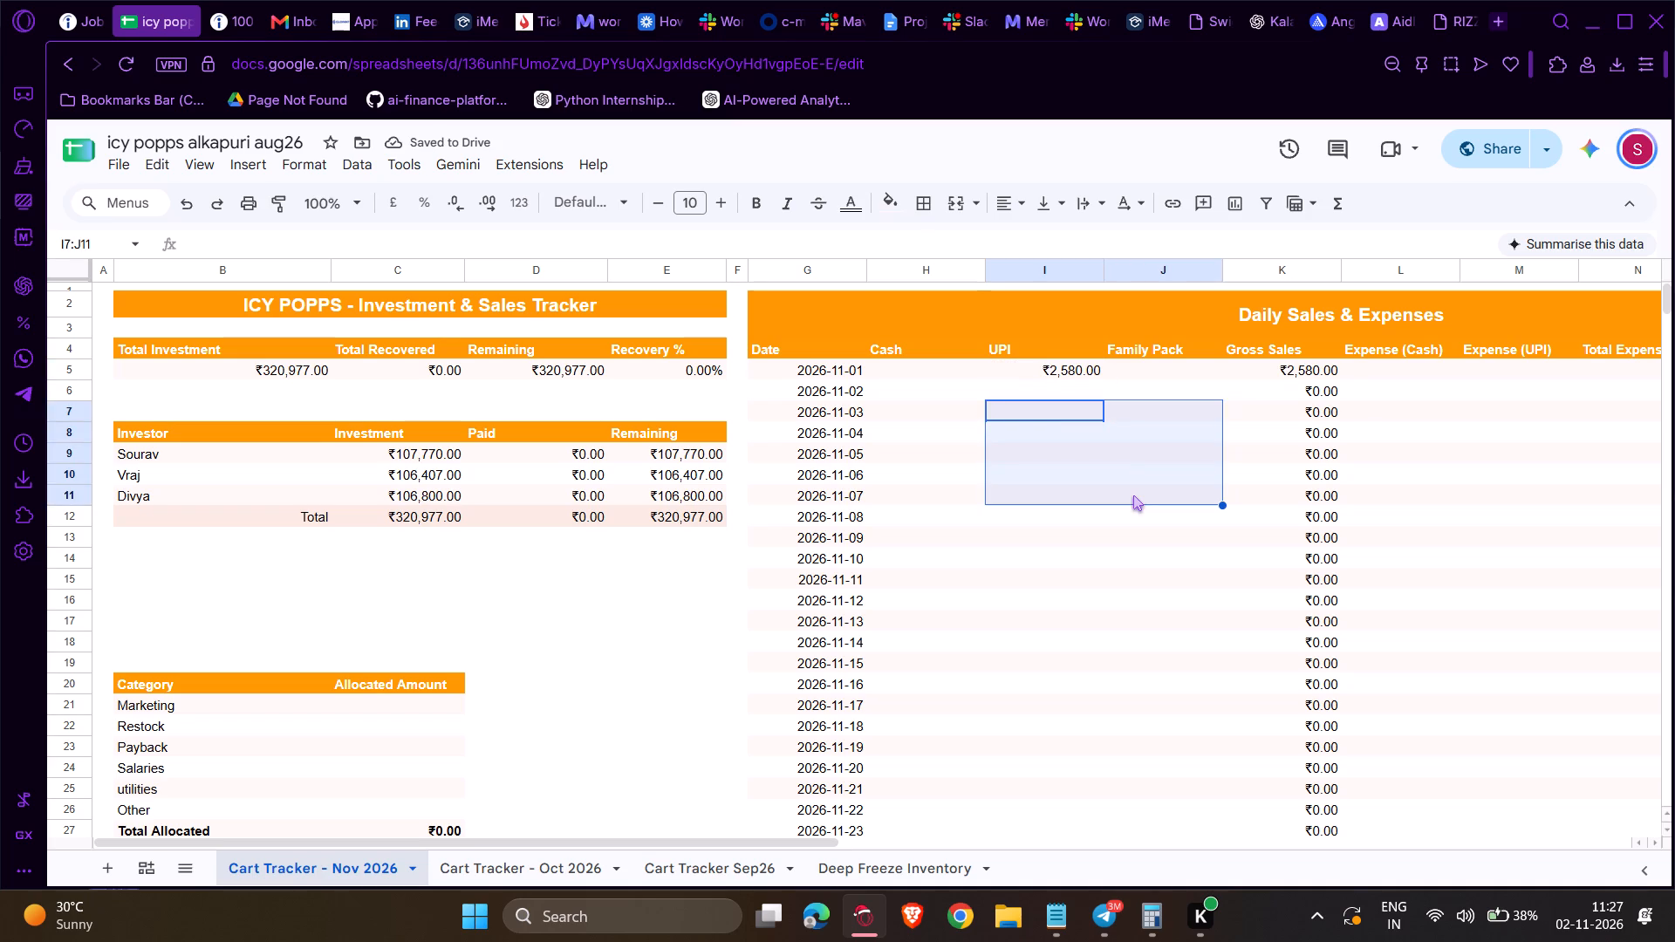
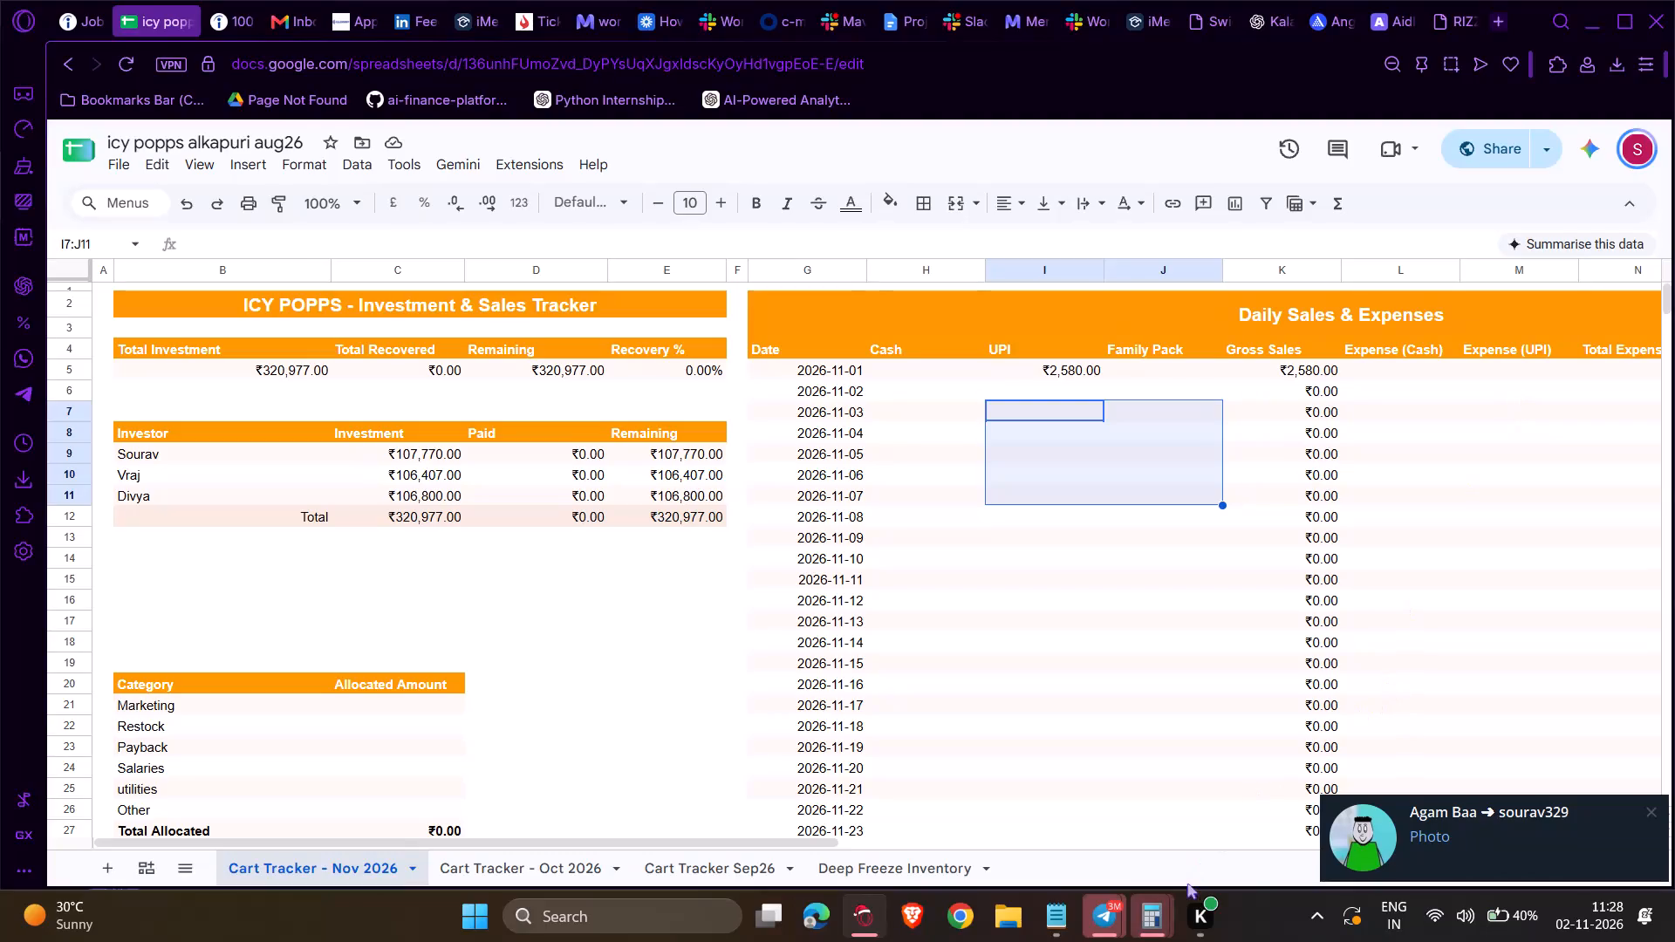
Switch to Calculator, clear the previous calculation and enter 2000 as the first number.
{"action": "left_click", "coordinate": [1162, 918]}
{"action": "left_click", "coordinate": [1134, 771]}
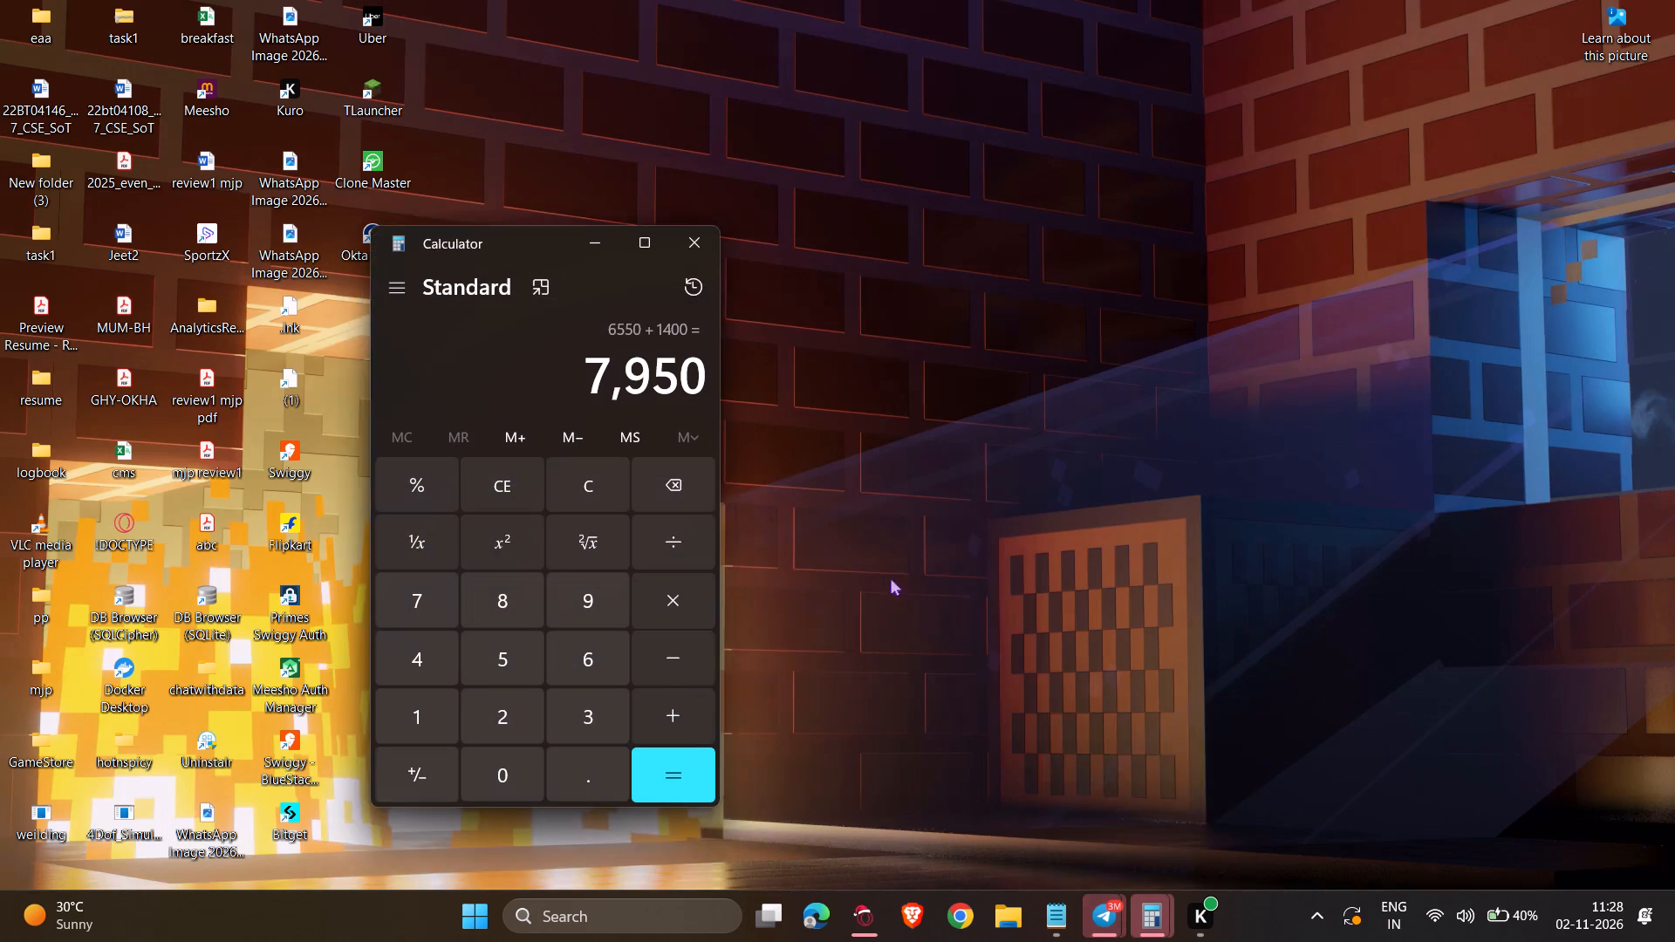
{"action": "left_click", "coordinate": [593, 471]}
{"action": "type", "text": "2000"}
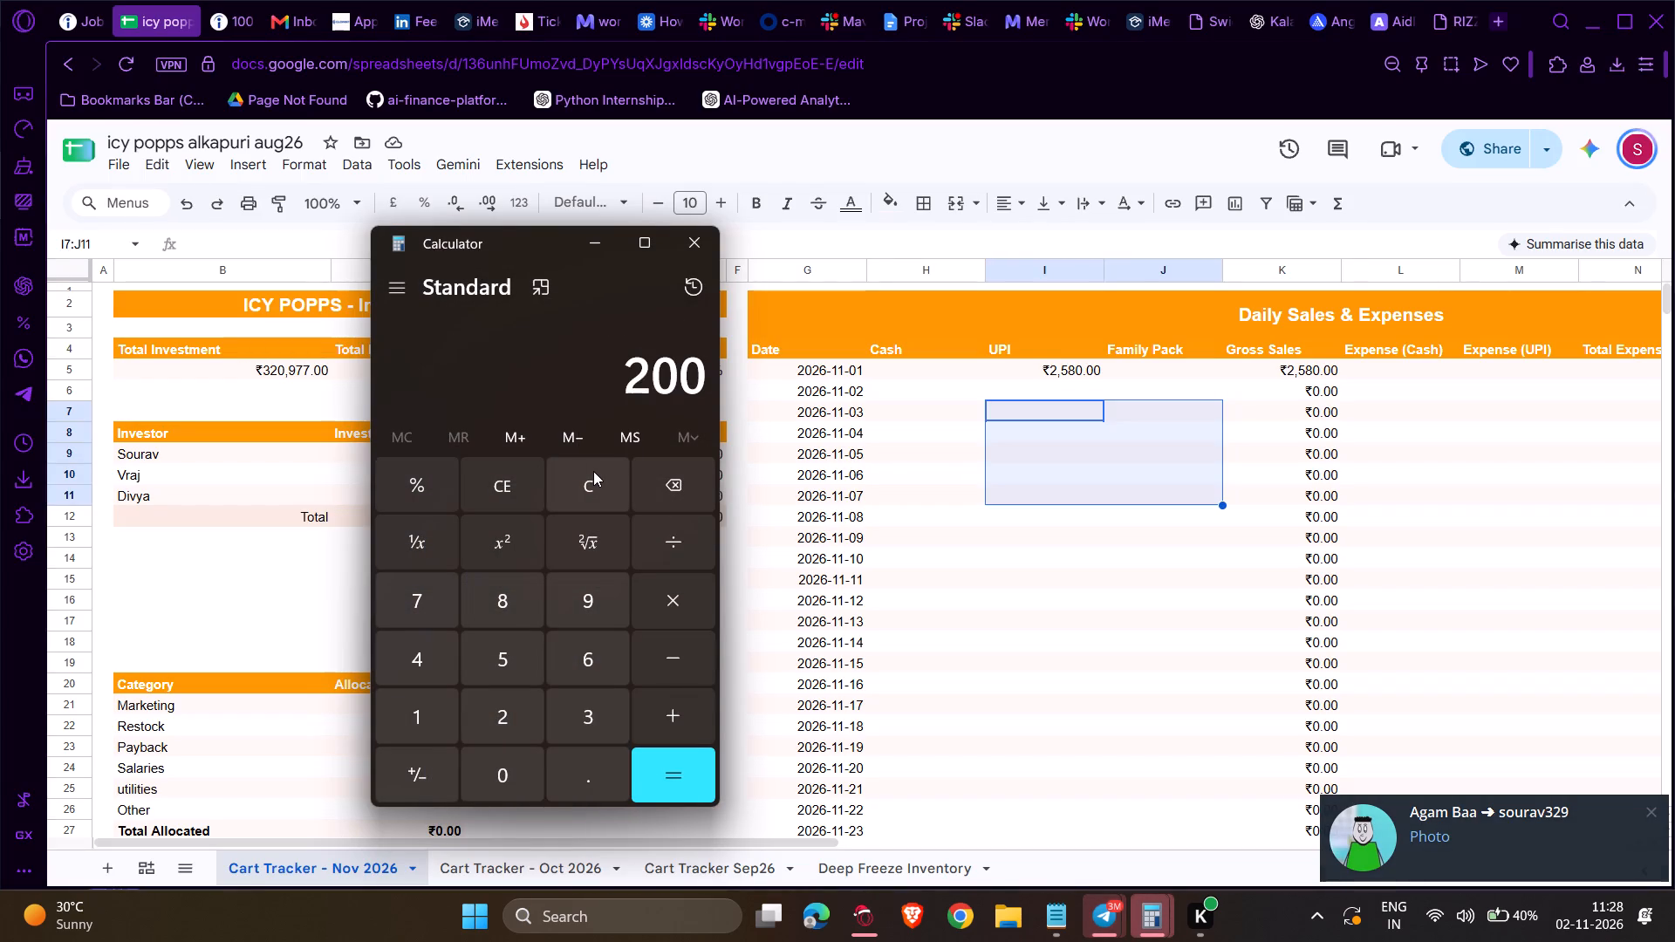
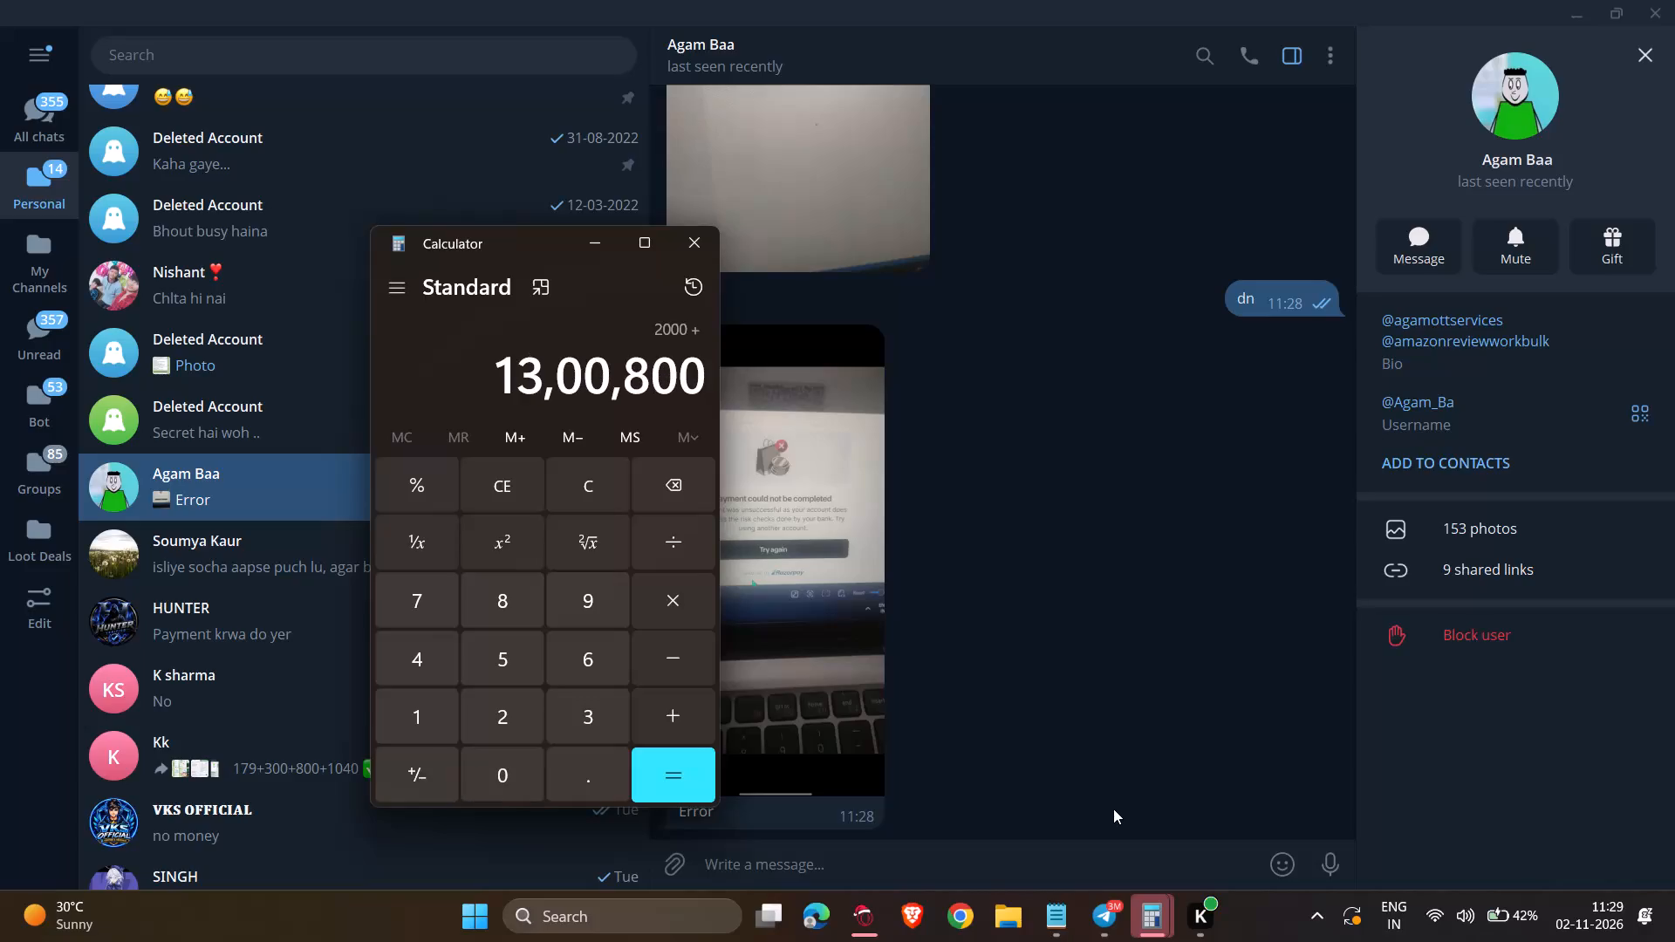
Correct the mistyped amount being added to 2000 so it reads 1300, and add 800 to the running sum.
{"action": "key", "text": "BackSpace"}
{"action": "key", "text": "BackSpace"}
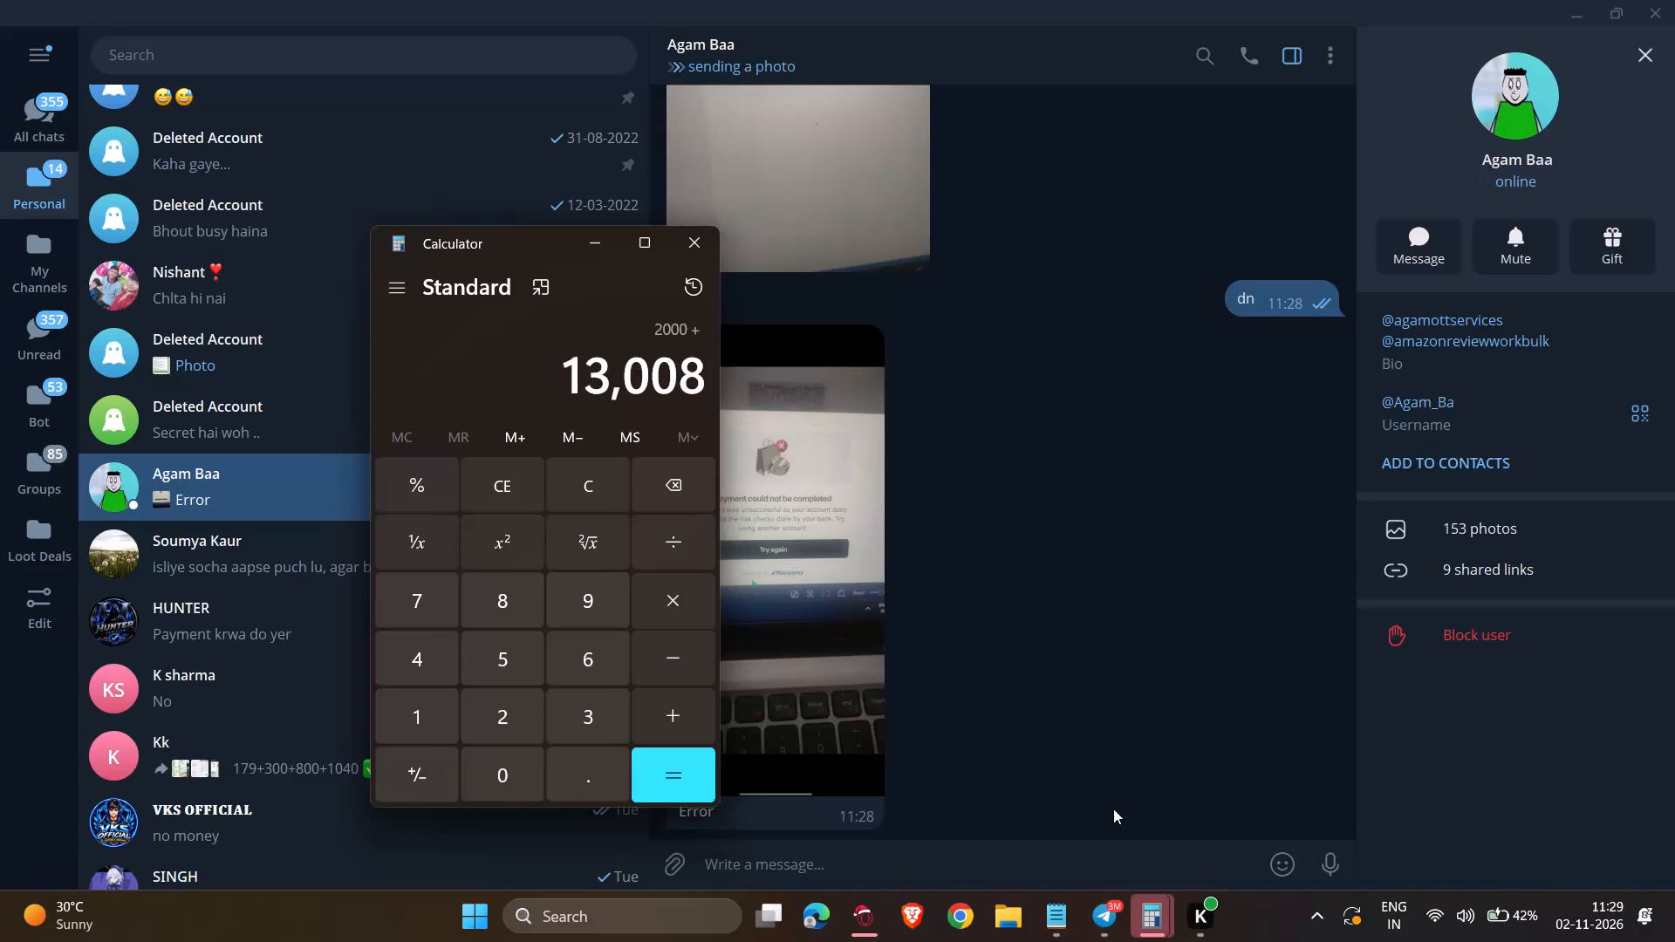
{"action": "key", "text": "BackSpace"}
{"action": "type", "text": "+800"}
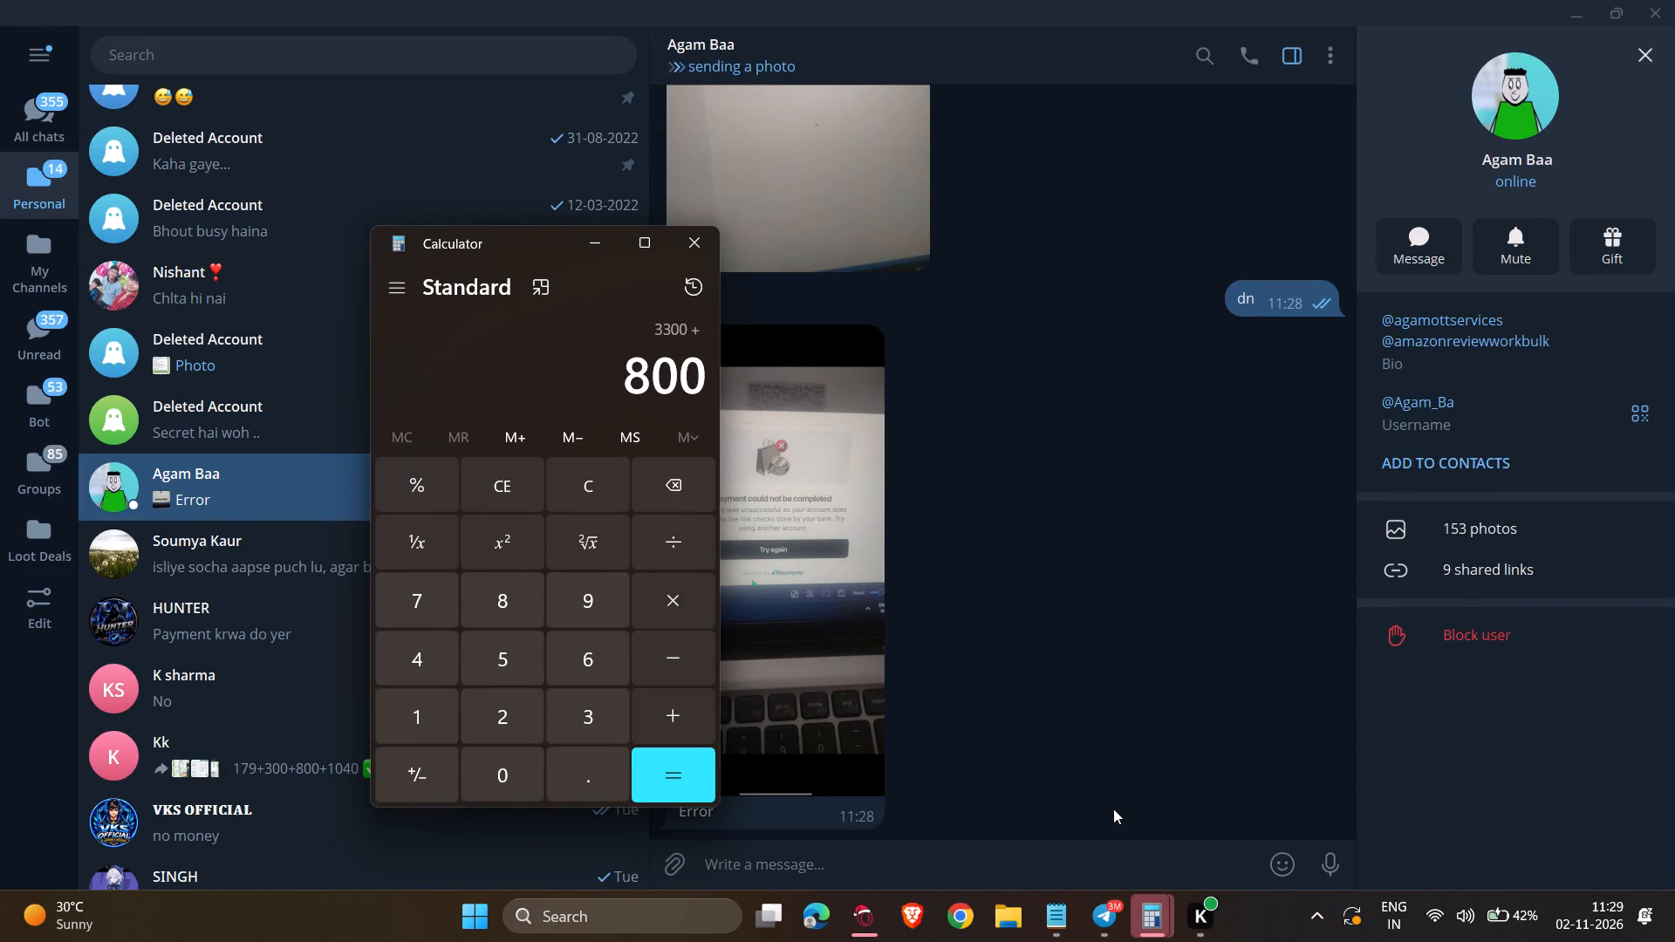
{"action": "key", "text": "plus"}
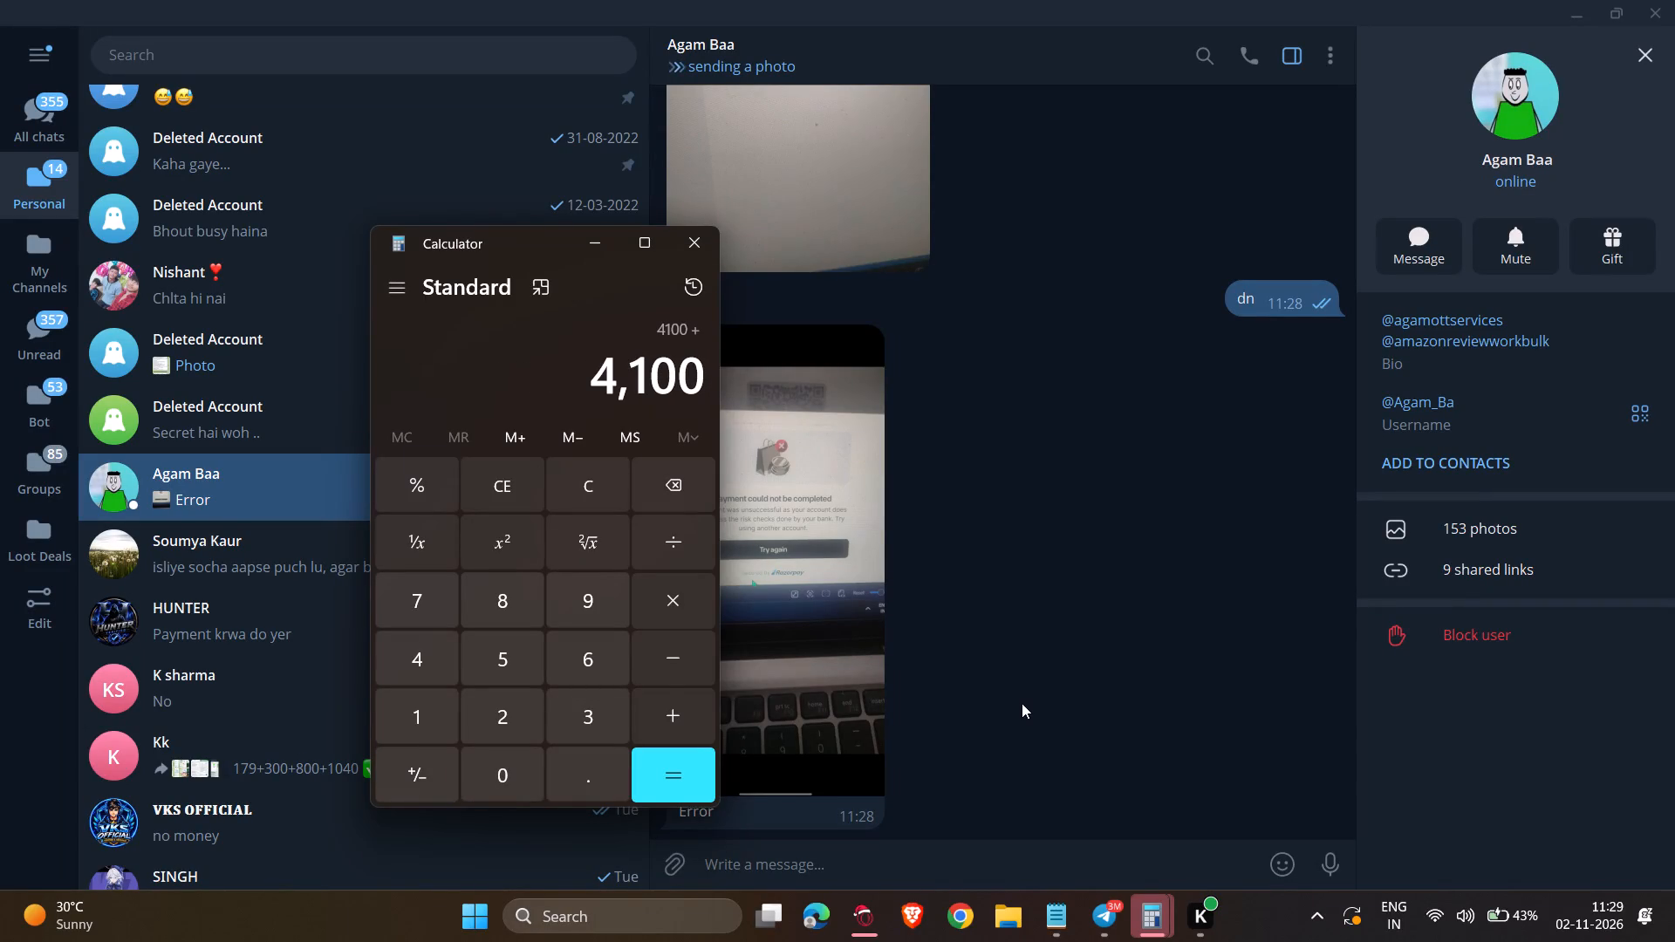
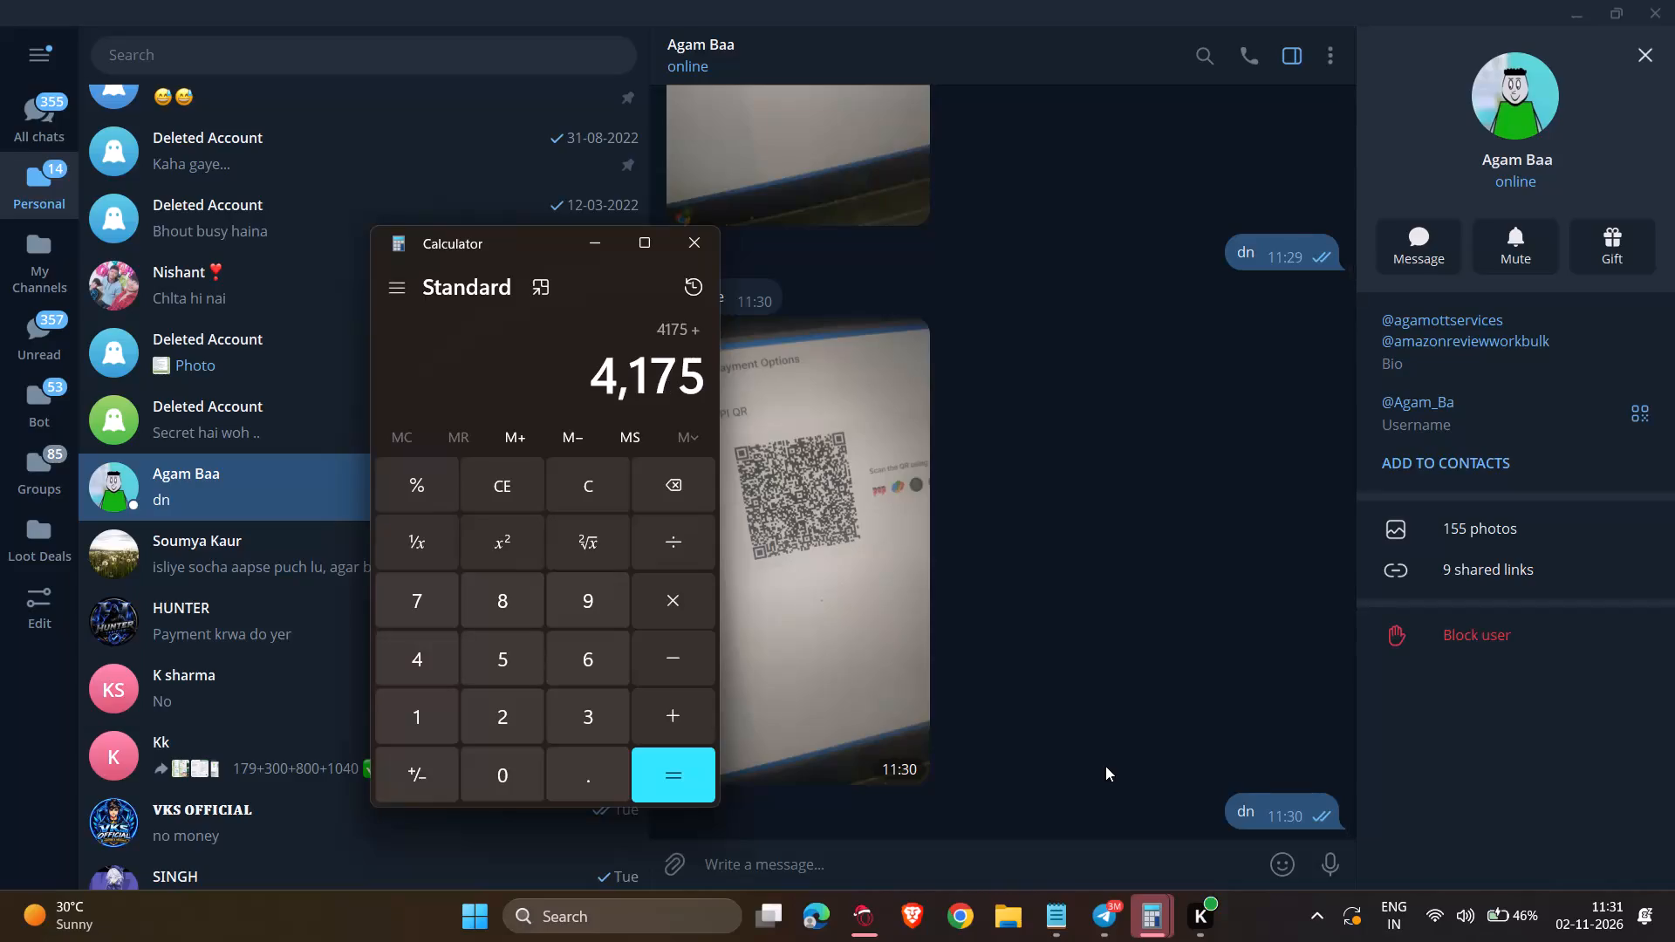
Glance at the Notepad notes, and subtract 2420 from the running amount of 4175 in Calculator.
{"action": "left_click", "coordinate": [1066, 932]}
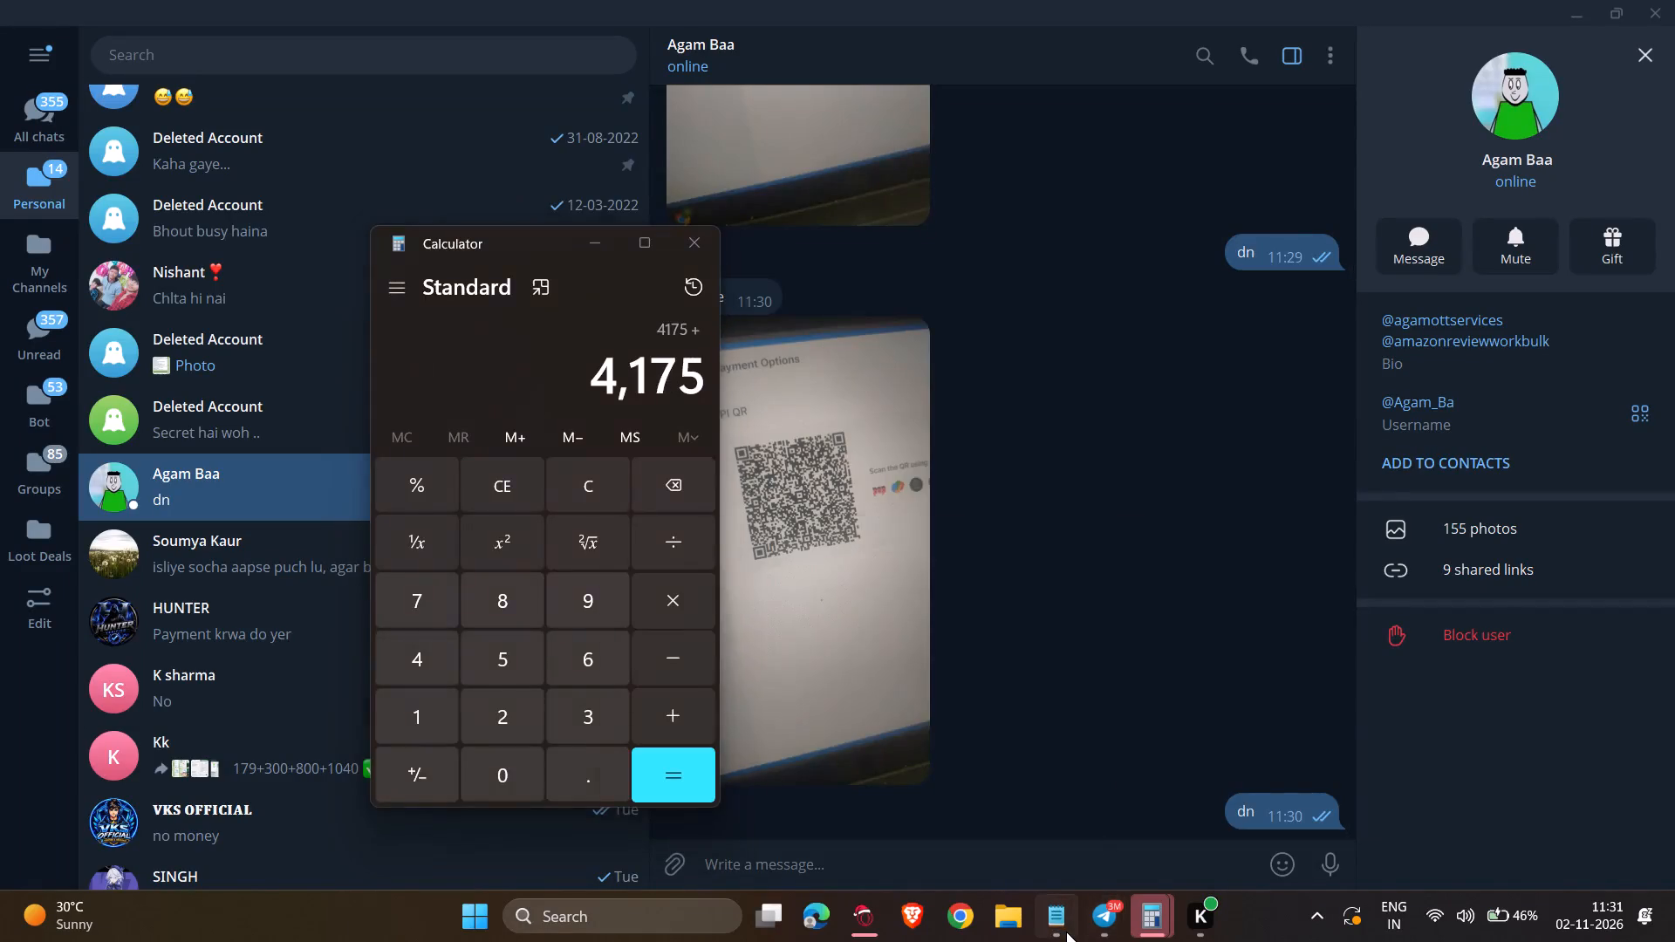
{"action": "left_click", "coordinate": [1066, 932]}
{"action": "left_click", "coordinate": [679, 659]}
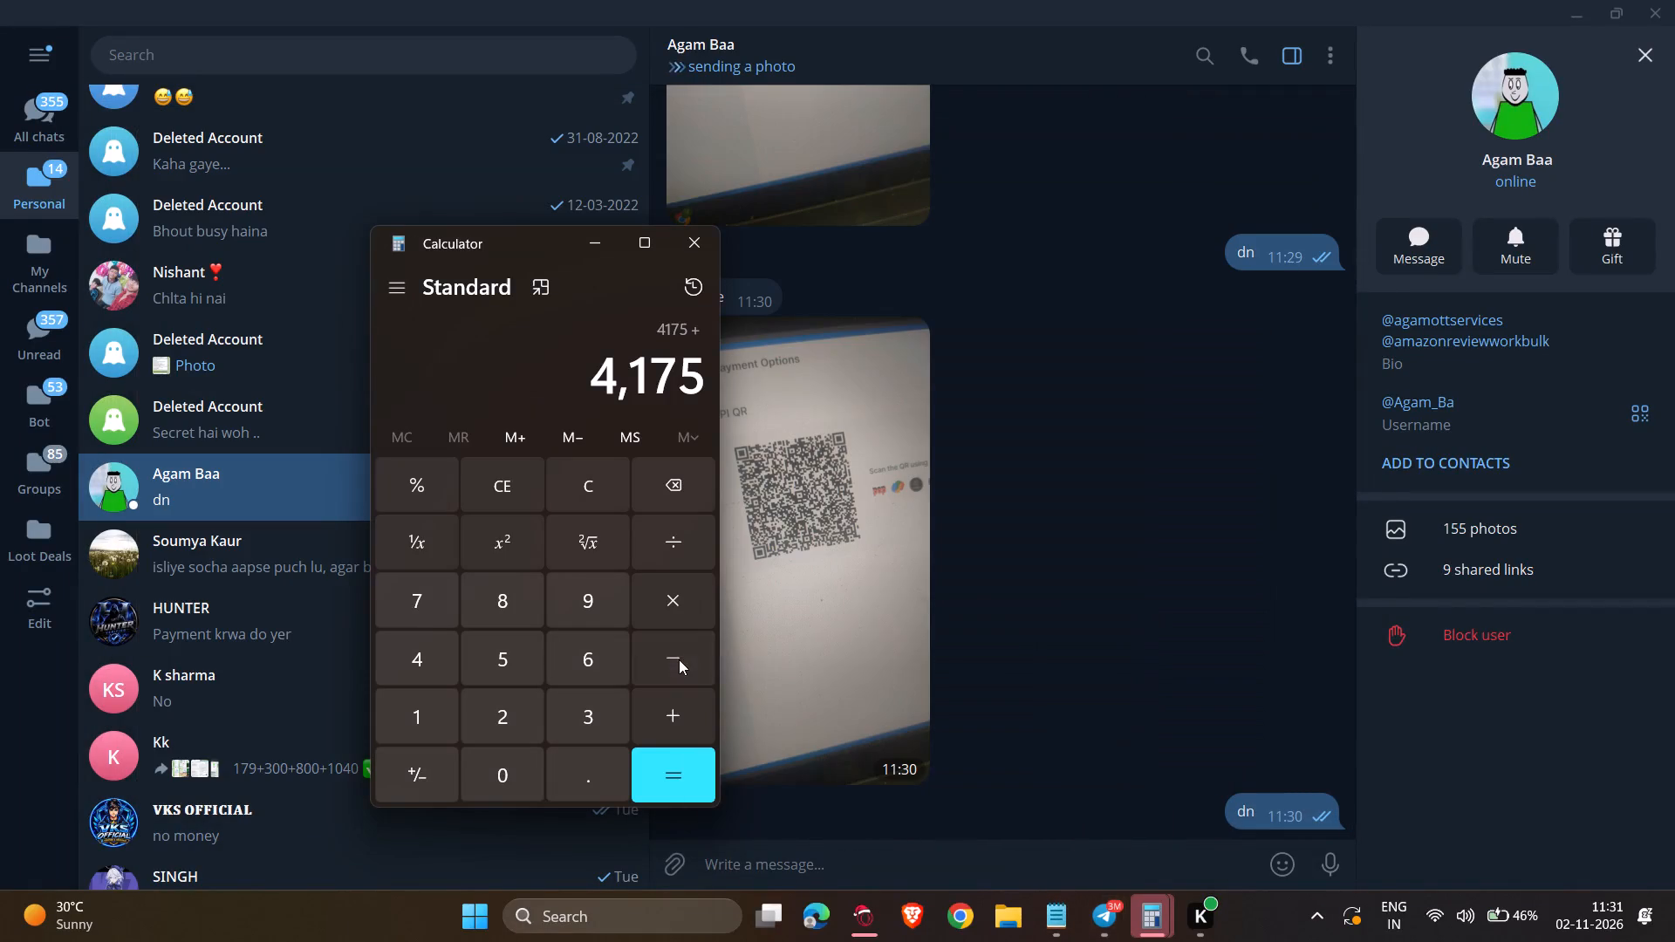
{"action": "left_click", "coordinate": [493, 698]}
{"action": "left_click", "coordinate": [425, 669]}
{"action": "left_click", "coordinate": [492, 720]}
{"action": "left_click", "coordinate": [494, 769]}
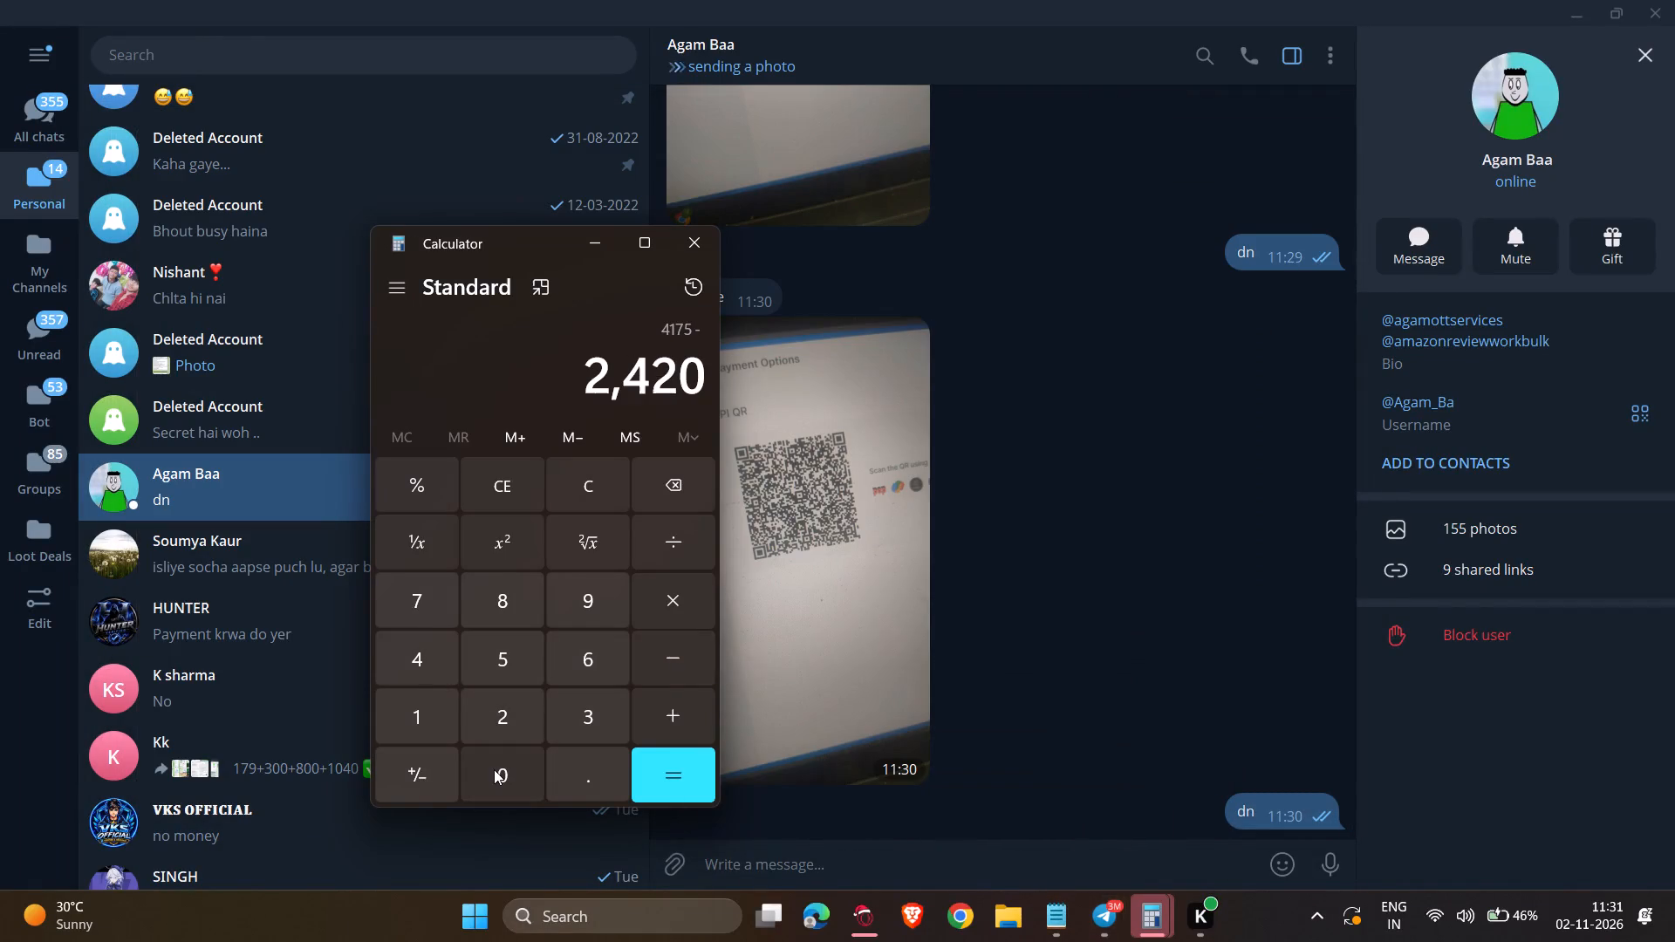
{"action": "left_click", "coordinate": [695, 785]}
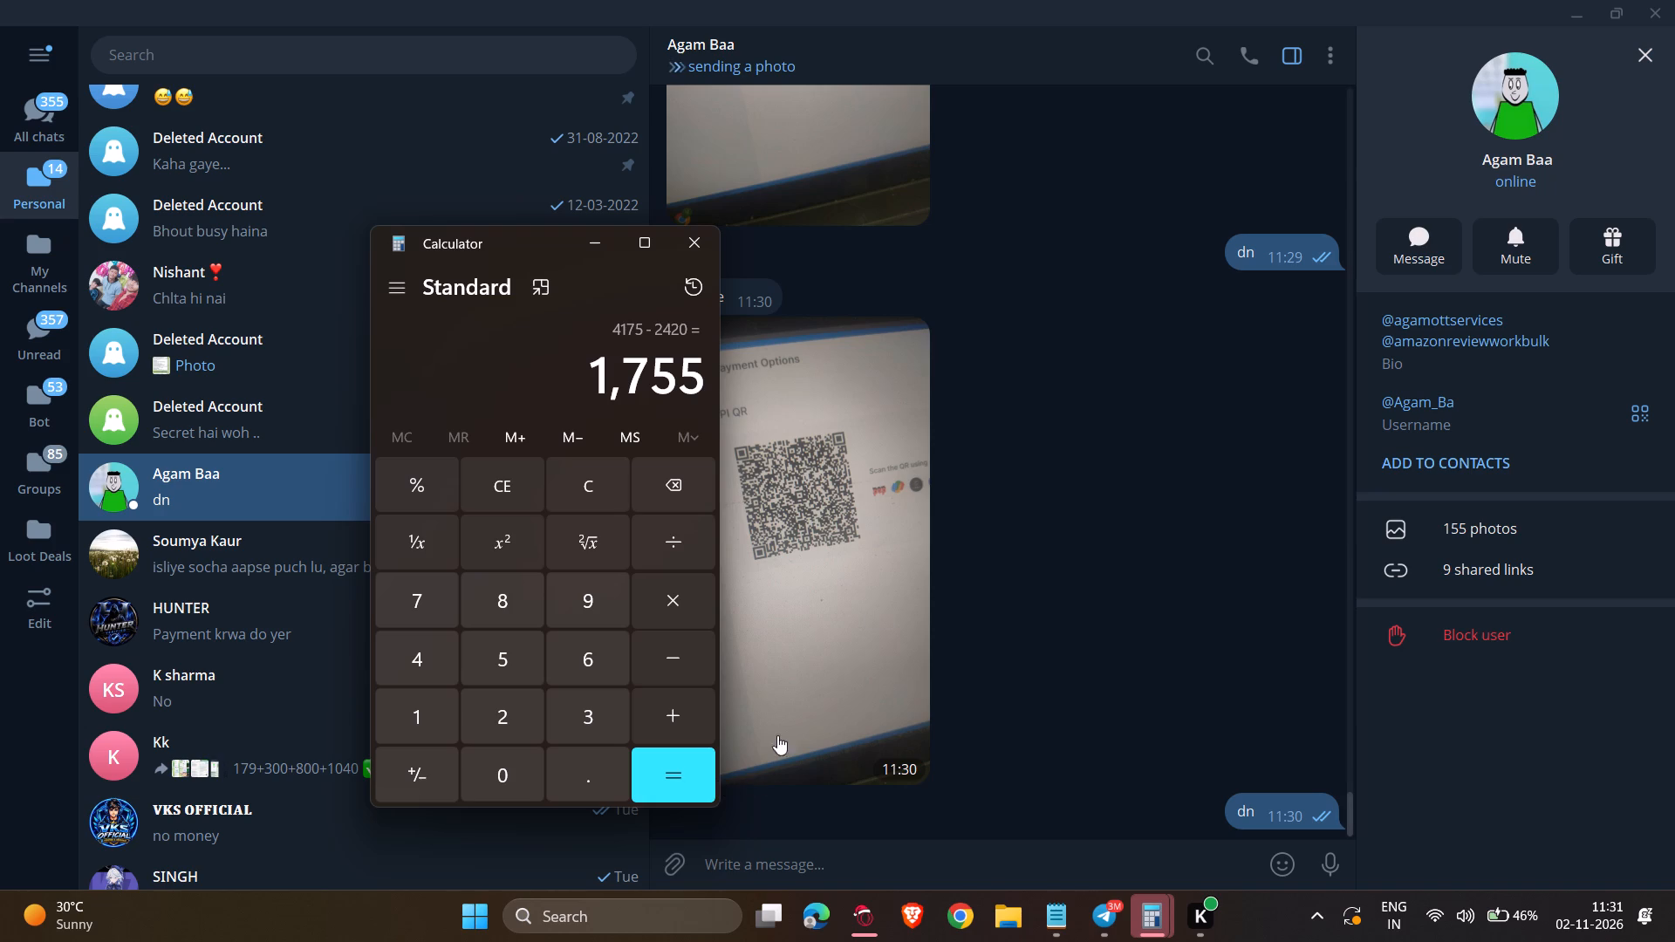
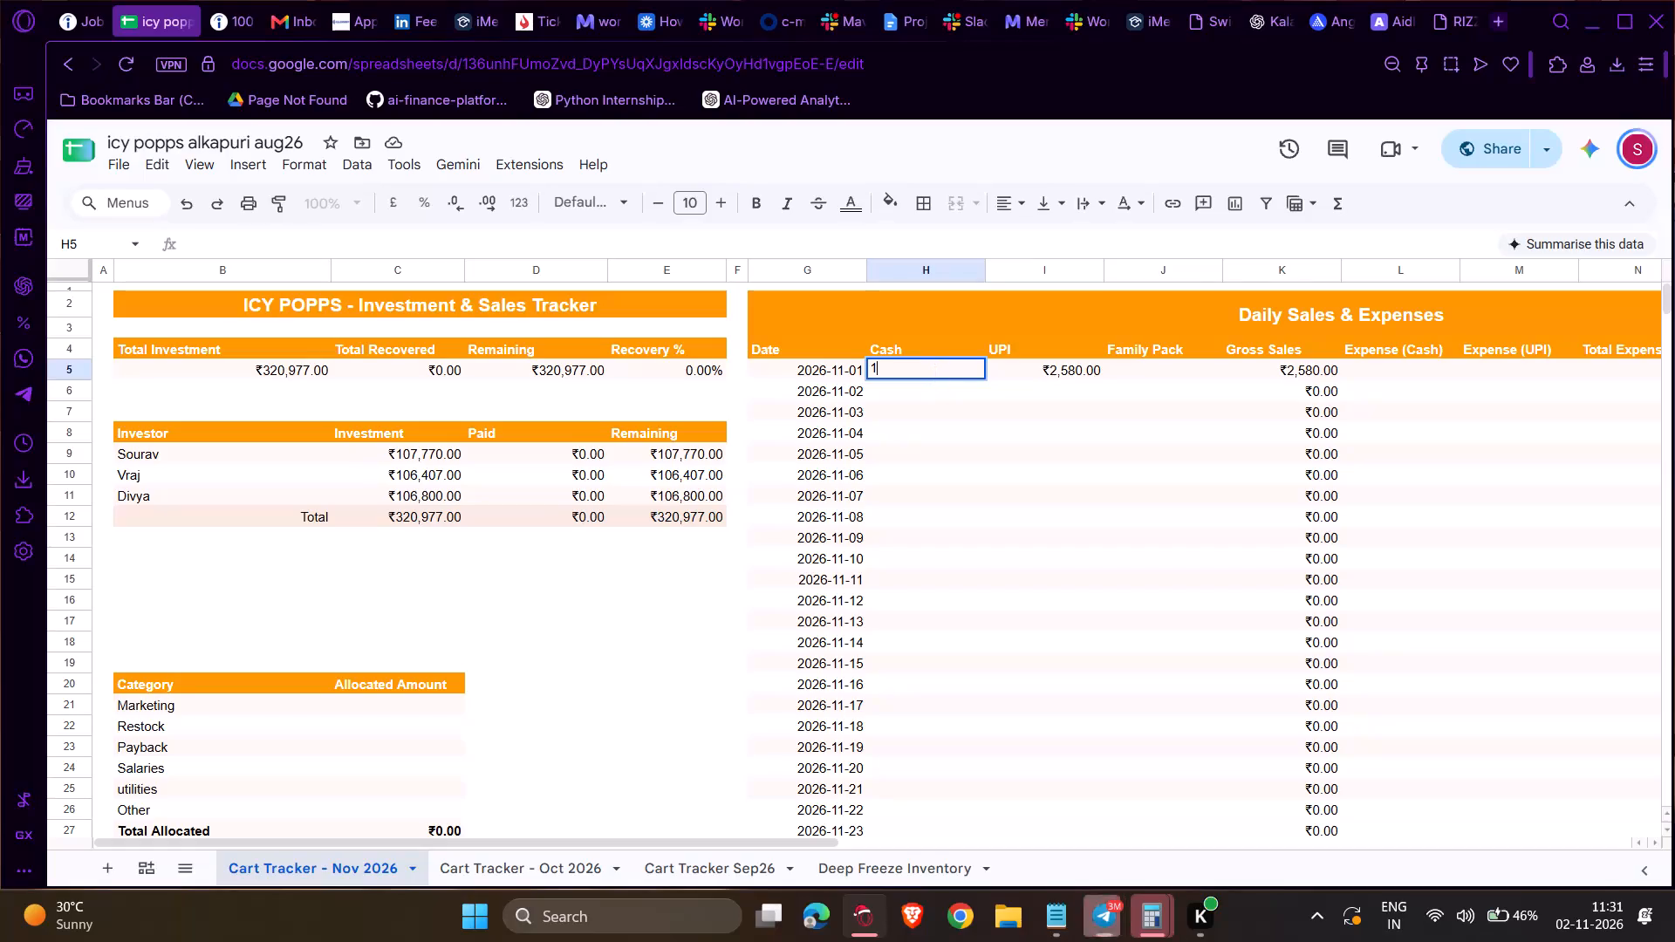
Enter 1755 as the Cash sales amount for 2026-11-01 in the Cart Tracker - Nov 2026 sheet.
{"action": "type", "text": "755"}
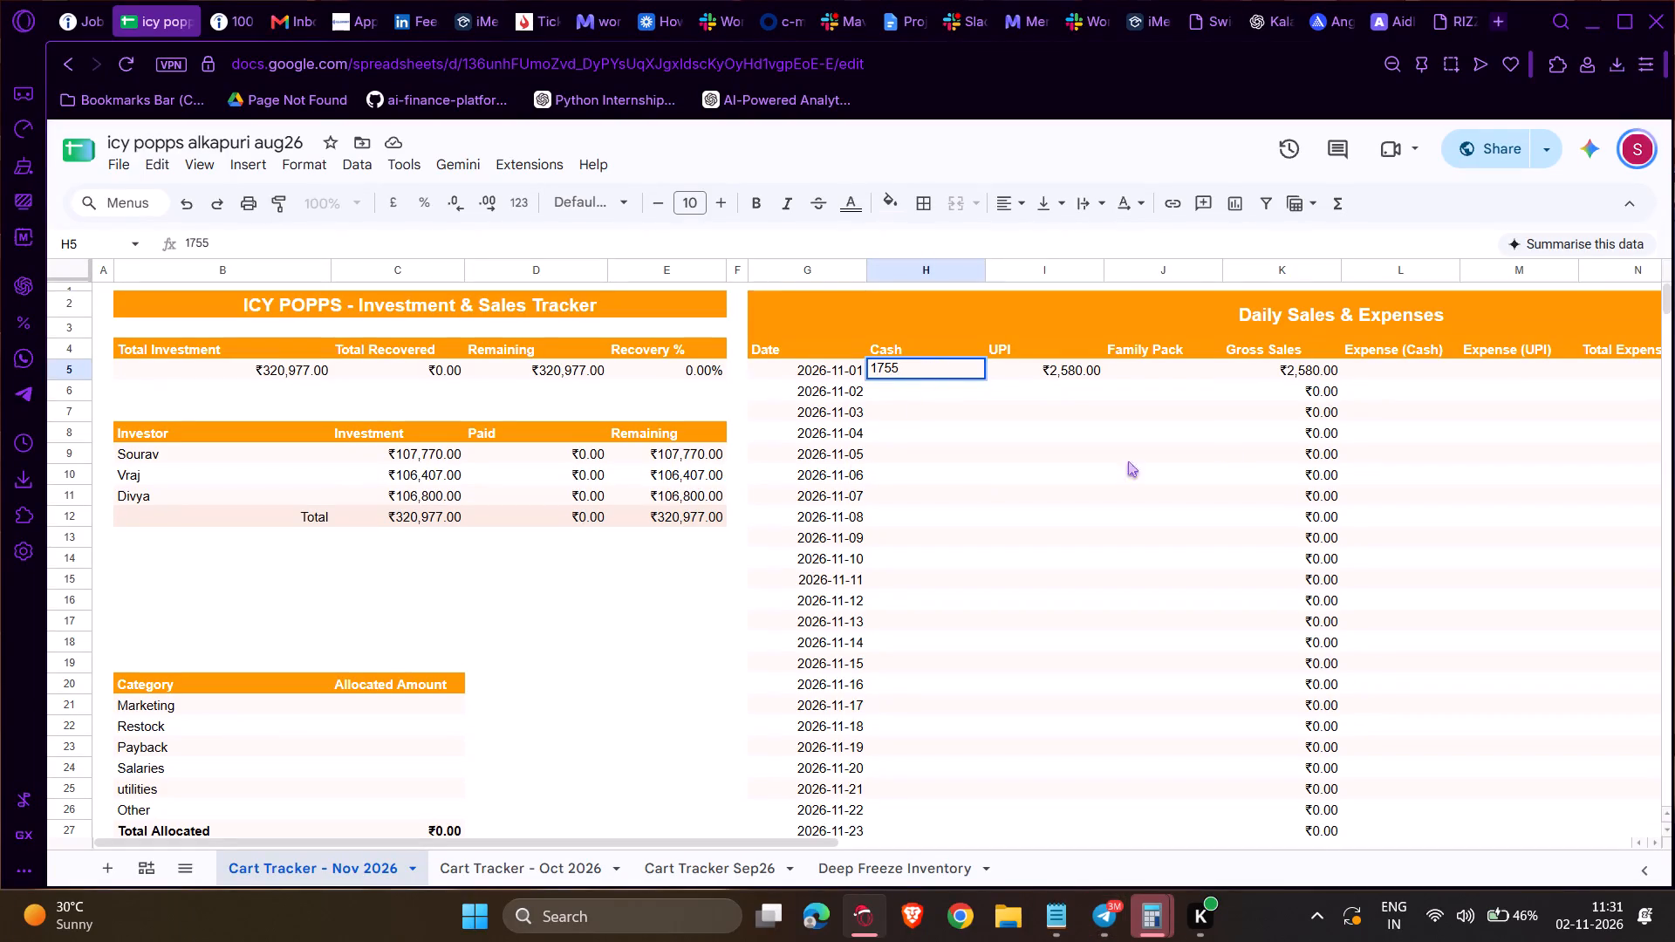
{"action": "left_click", "coordinate": [1227, 441]}
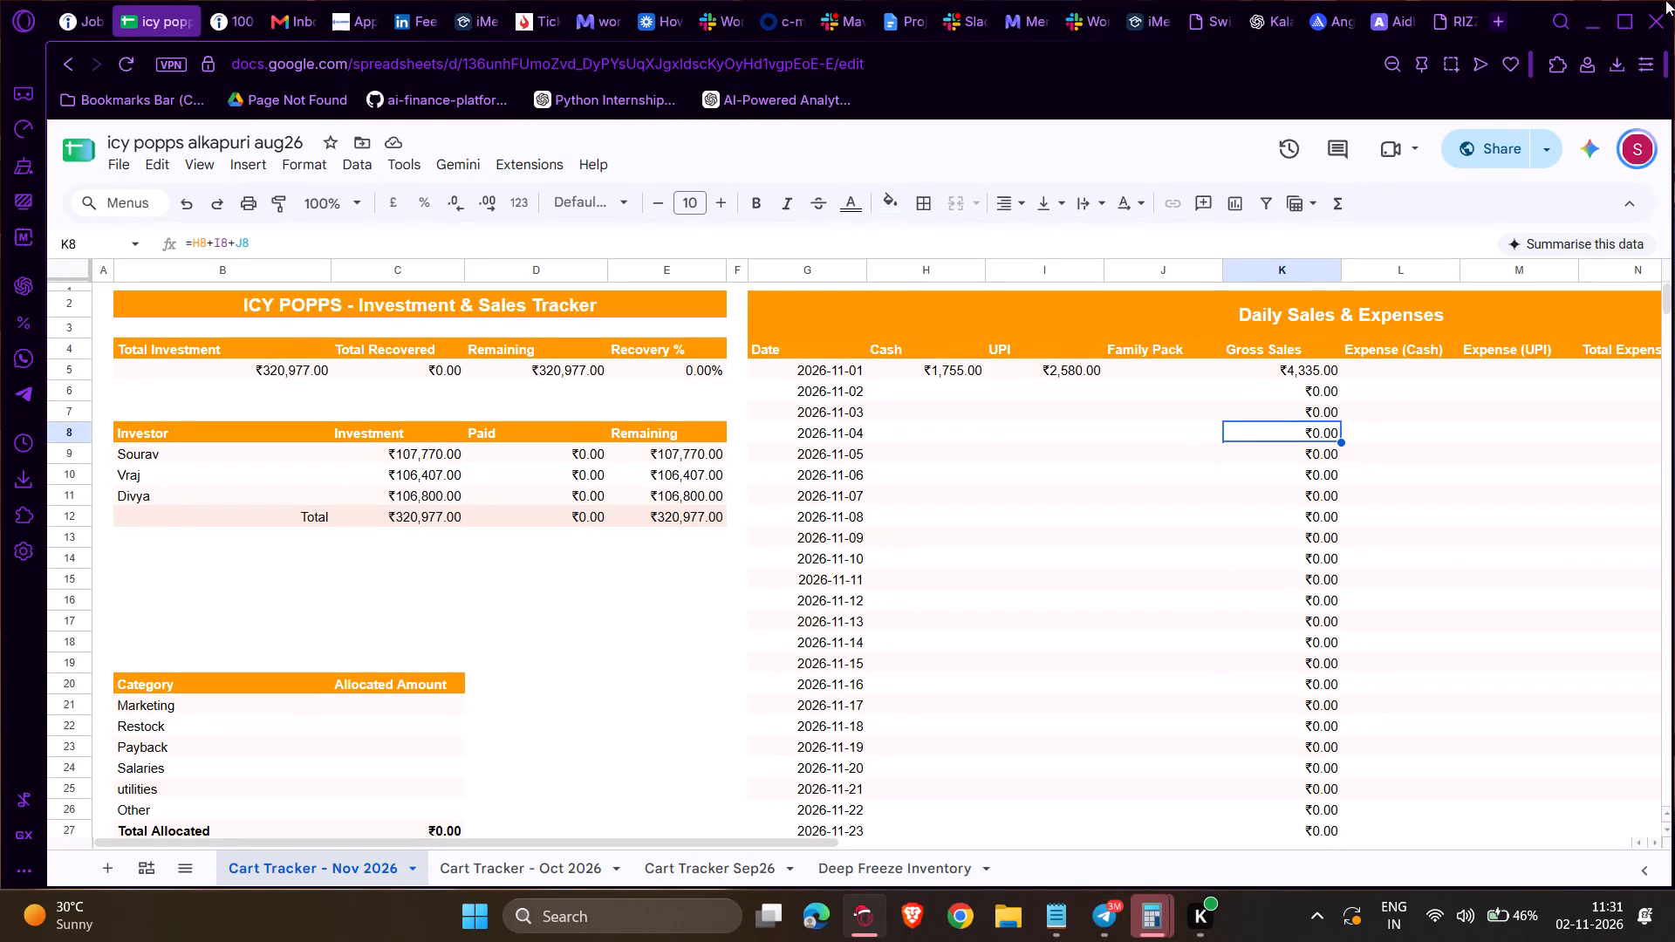
Minimise the browser showing the sales tracker and bring up the open Telegram windows.
{"action": "left_click", "coordinate": [1599, 24]}
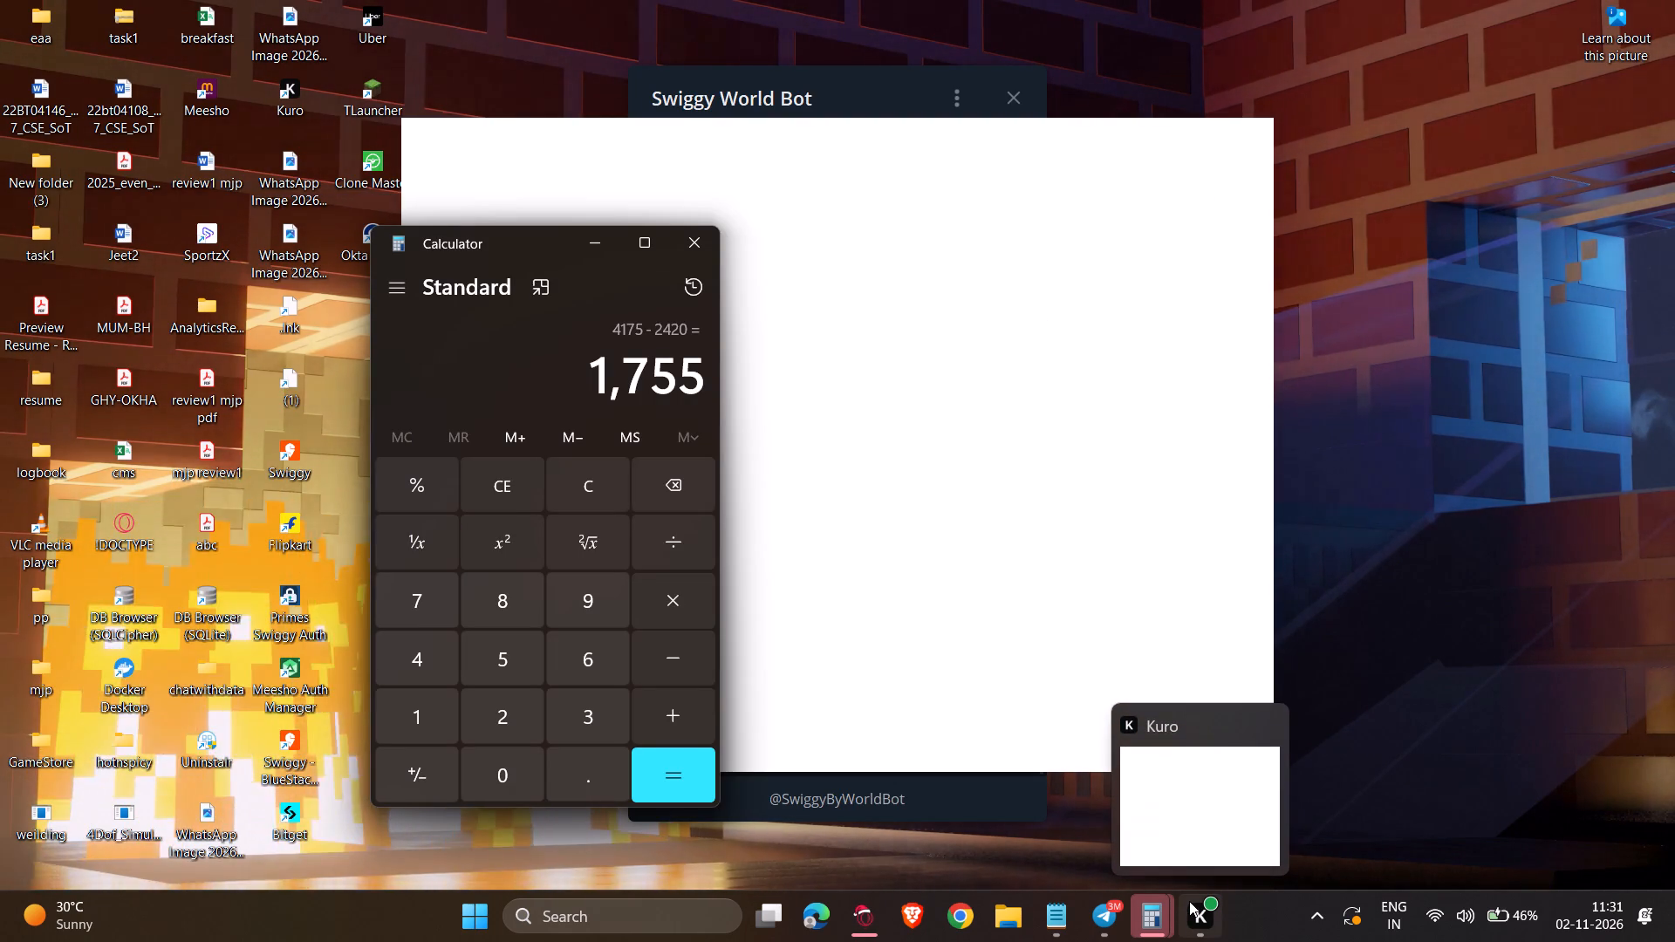
{"action": "left_click", "coordinate": [1112, 906]}
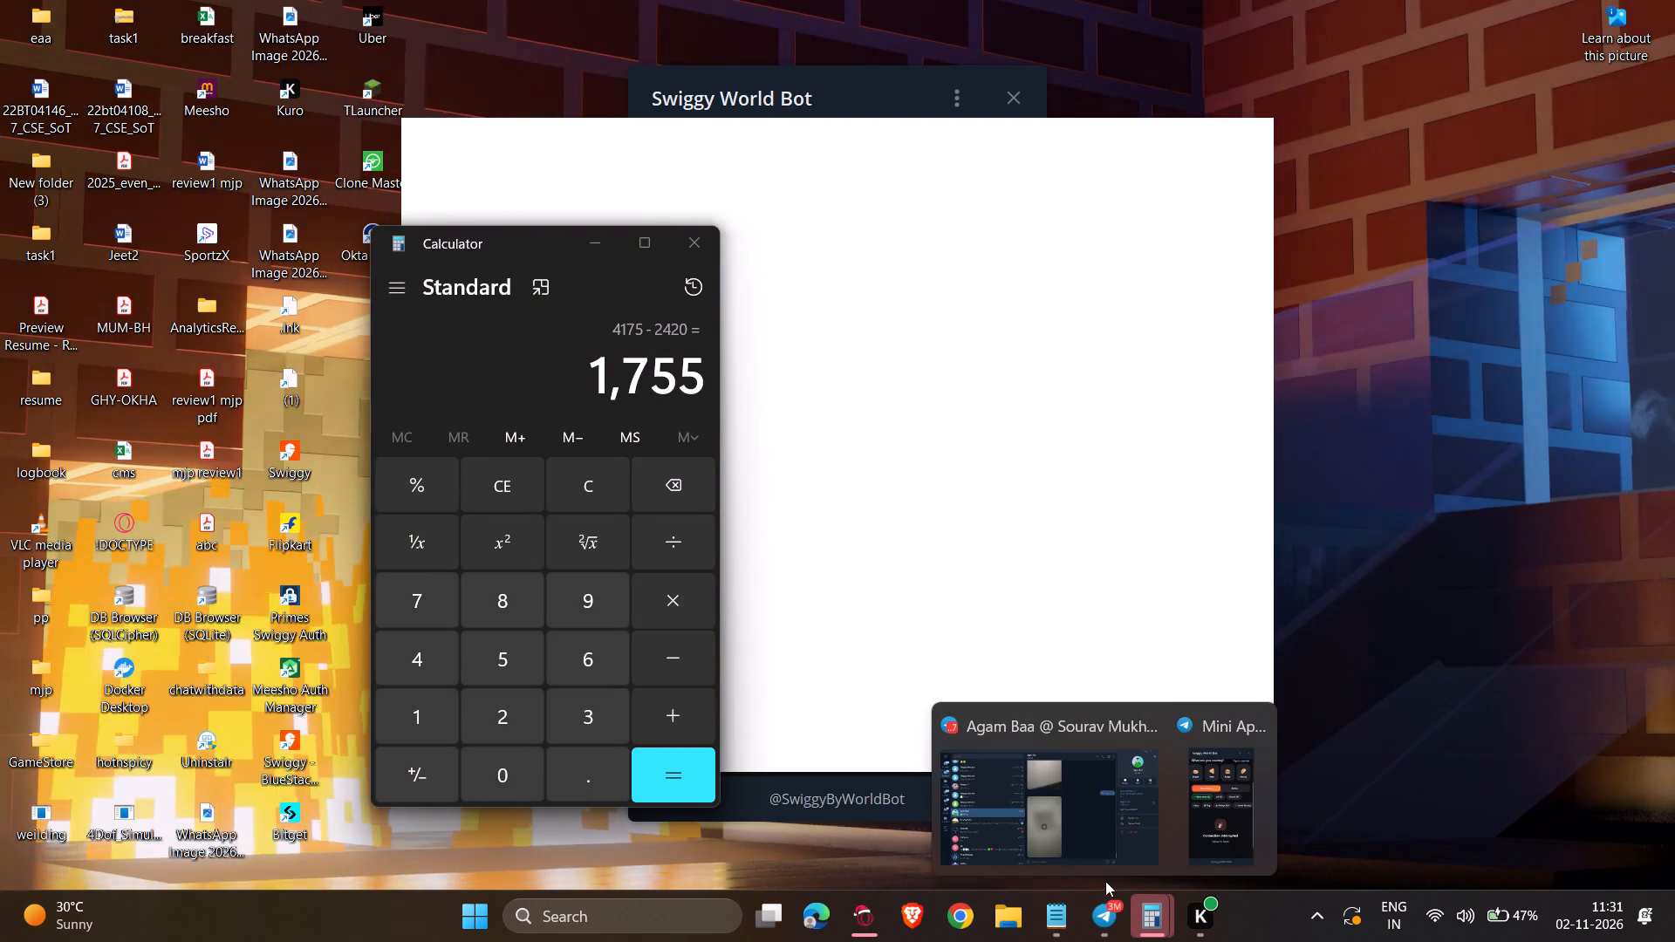
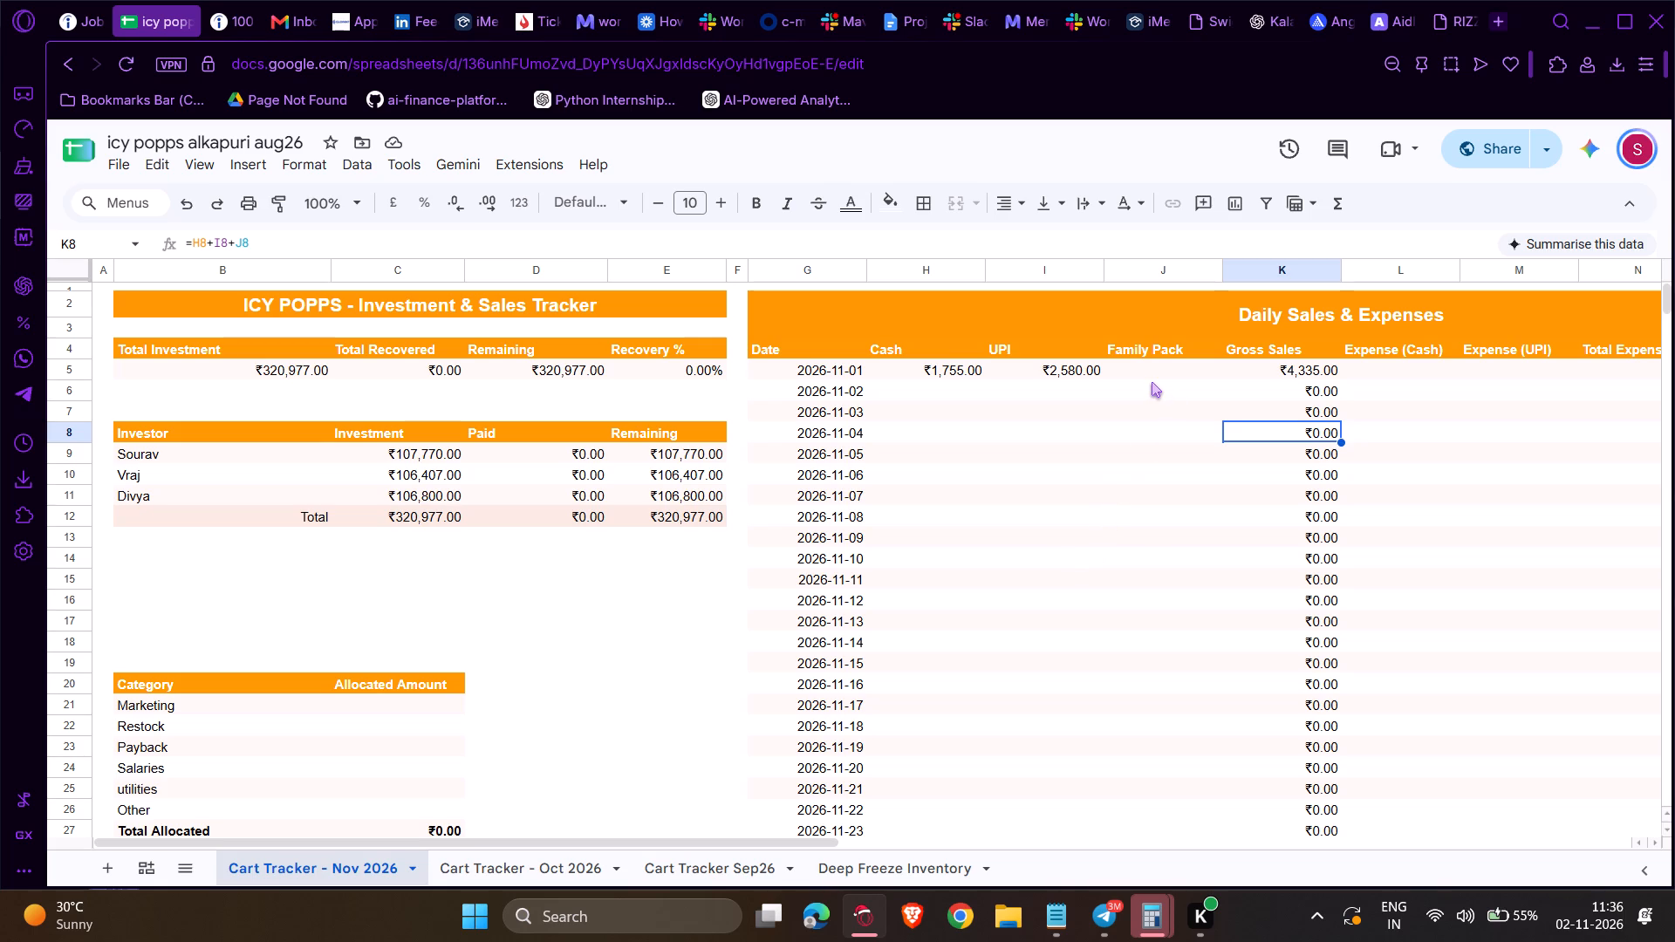
Open the UPI sales amount for 2026-11-01 for editing in the Daily Sales & Expenses table.
{"action": "double_click", "coordinate": [1093, 372]}
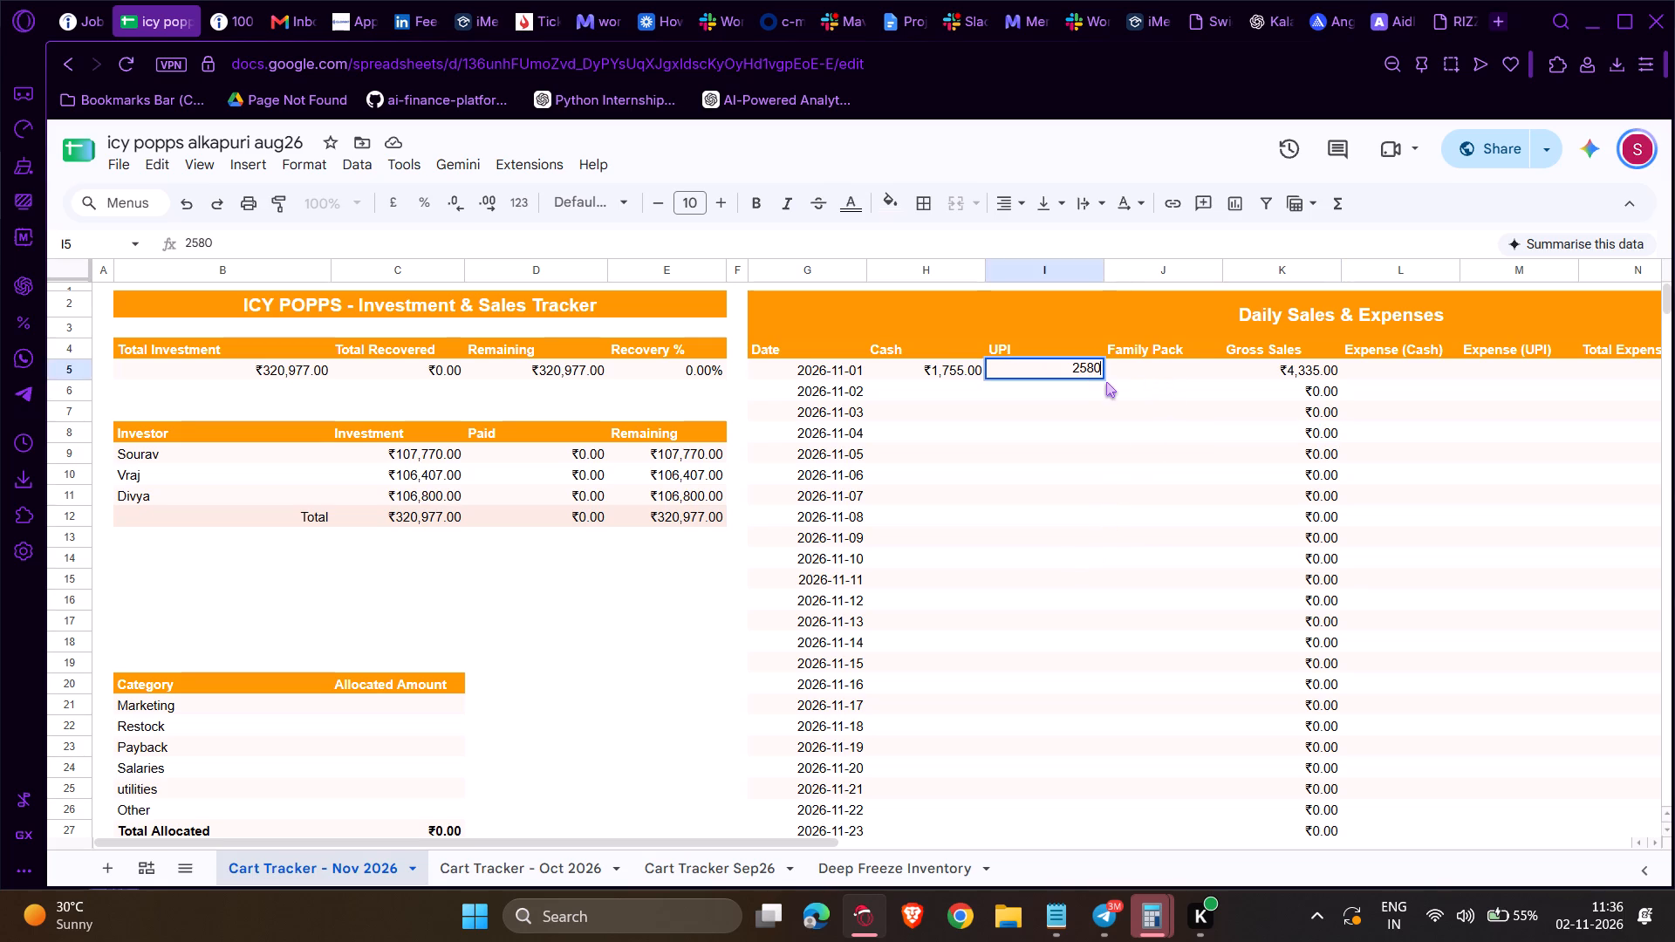
Set the UPI sales amount for 2026-11-01 to 3145.
{"action": "key", "text": "BackSpace"}
{"action": "key", "text": "BackSpace"}
{"action": "key", "text": "BackSpace"}
{"action": "key", "text": "BackSpace"}
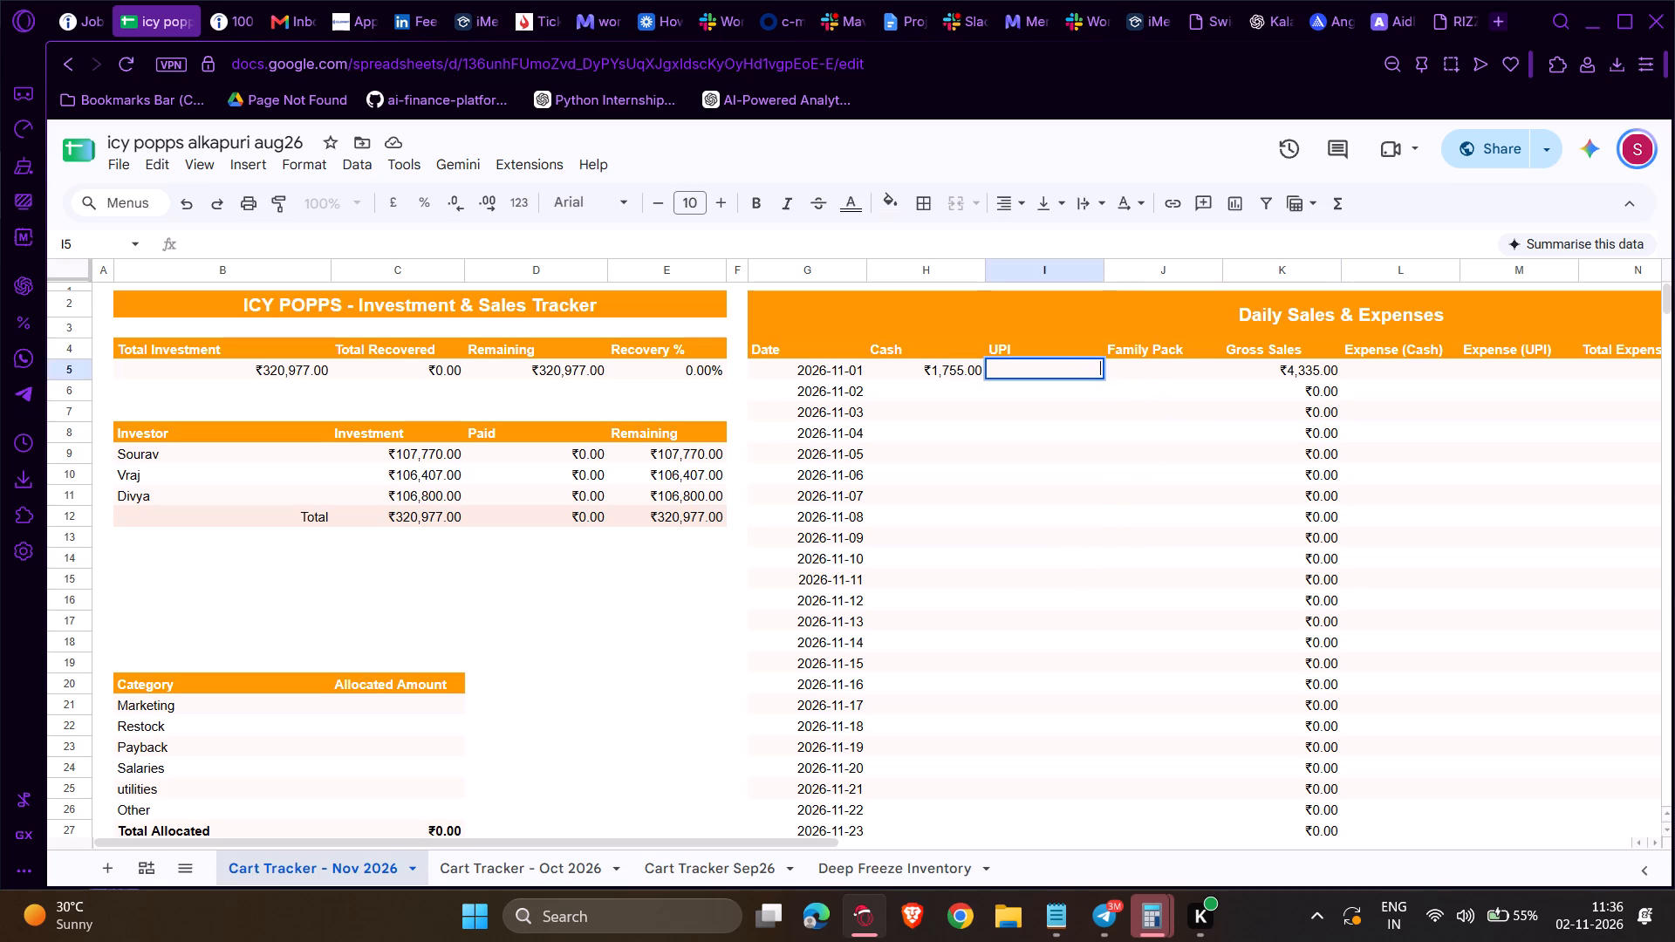
{"action": "type", "text": "3145"}
{"action": "left_click", "coordinate": [1070, 397]}
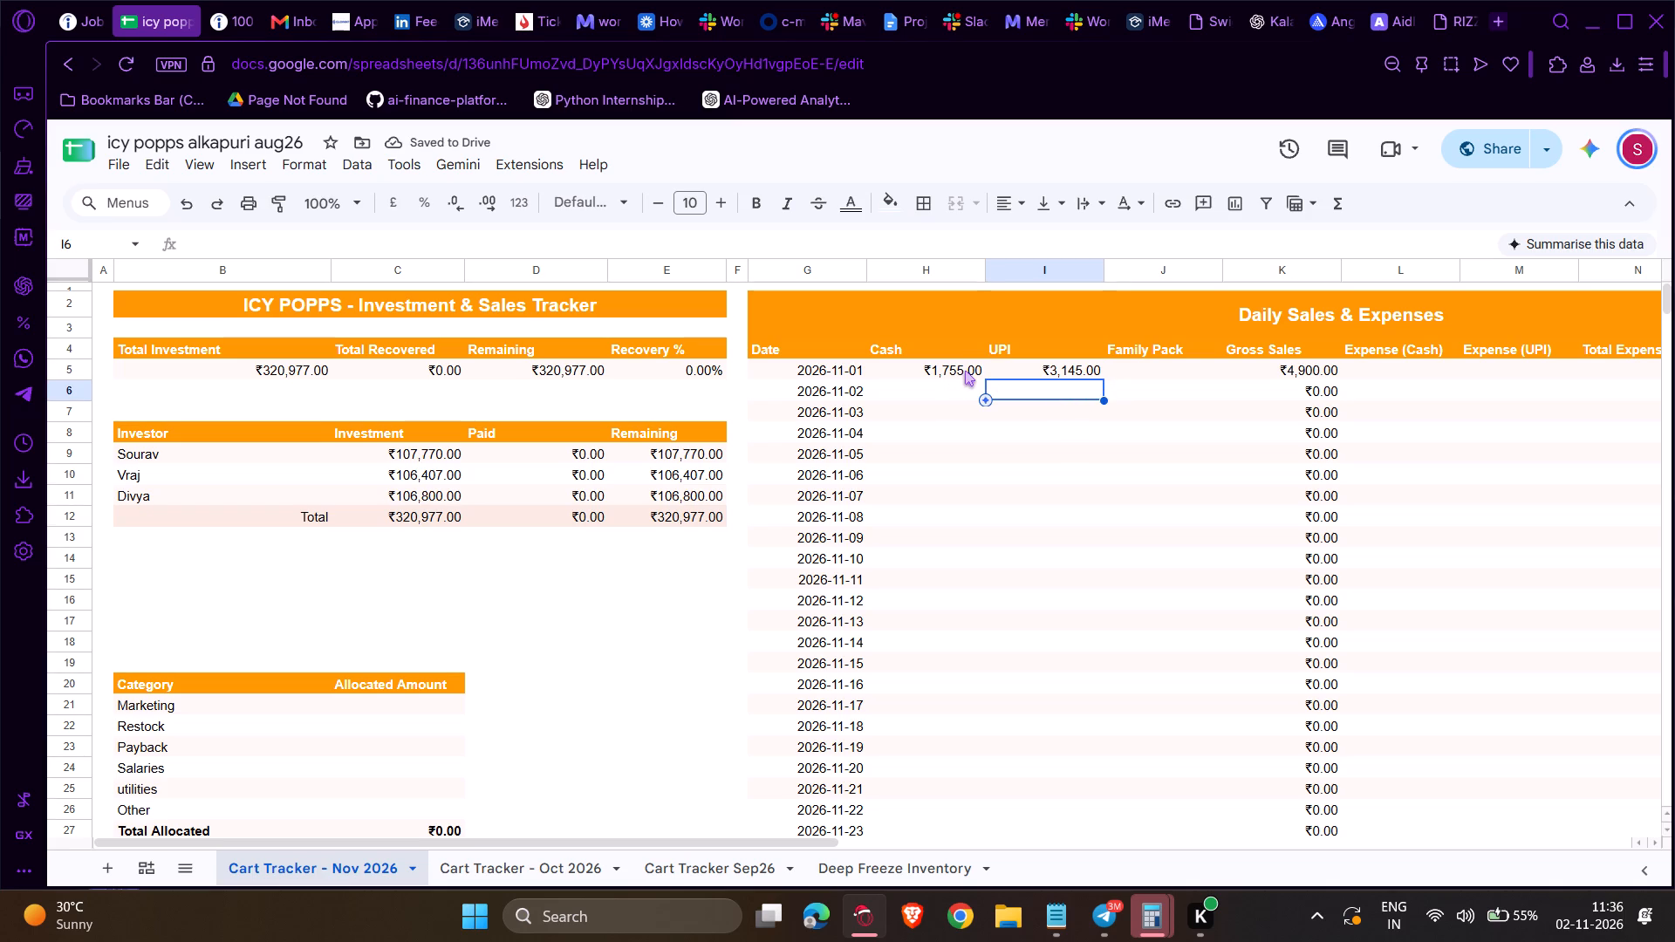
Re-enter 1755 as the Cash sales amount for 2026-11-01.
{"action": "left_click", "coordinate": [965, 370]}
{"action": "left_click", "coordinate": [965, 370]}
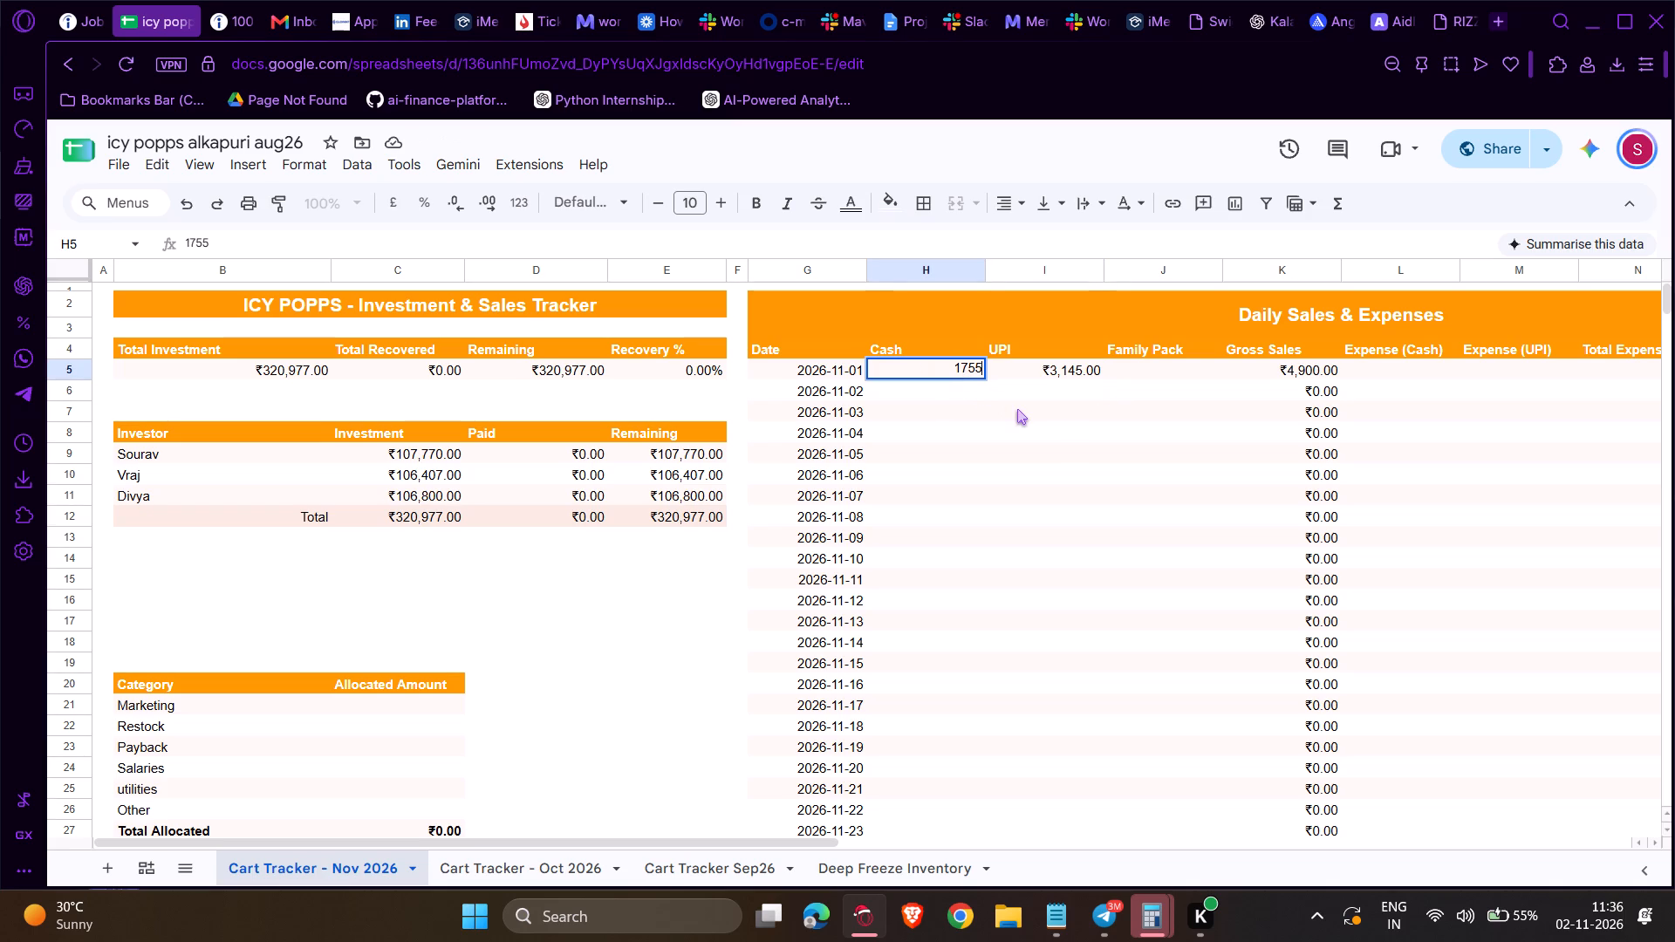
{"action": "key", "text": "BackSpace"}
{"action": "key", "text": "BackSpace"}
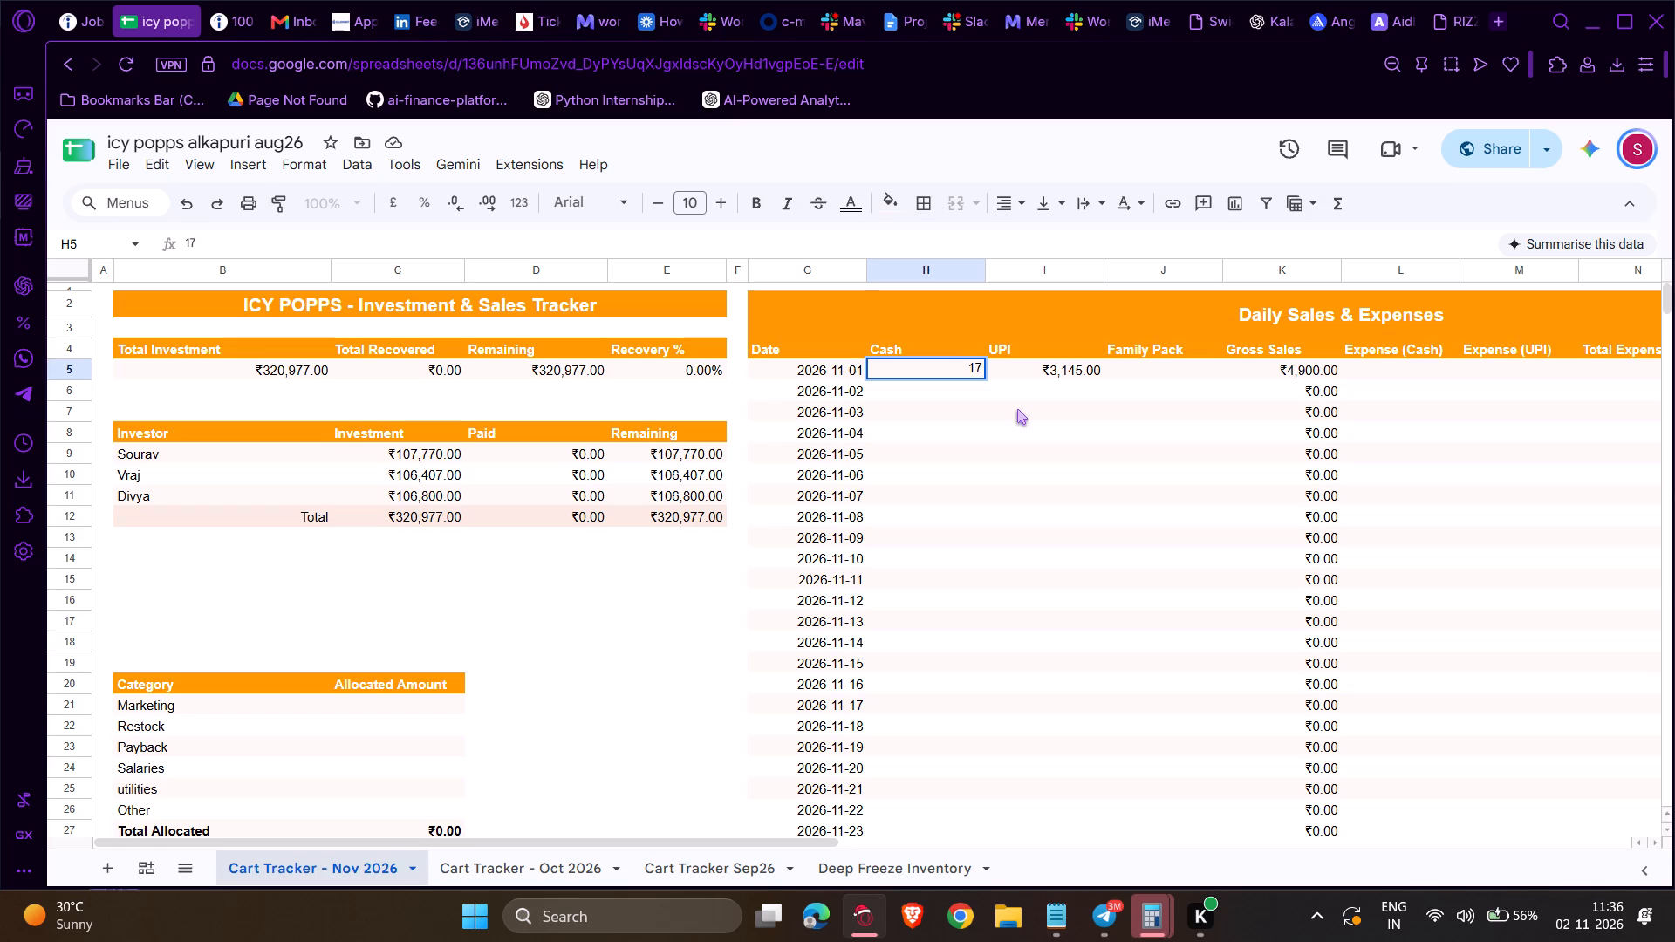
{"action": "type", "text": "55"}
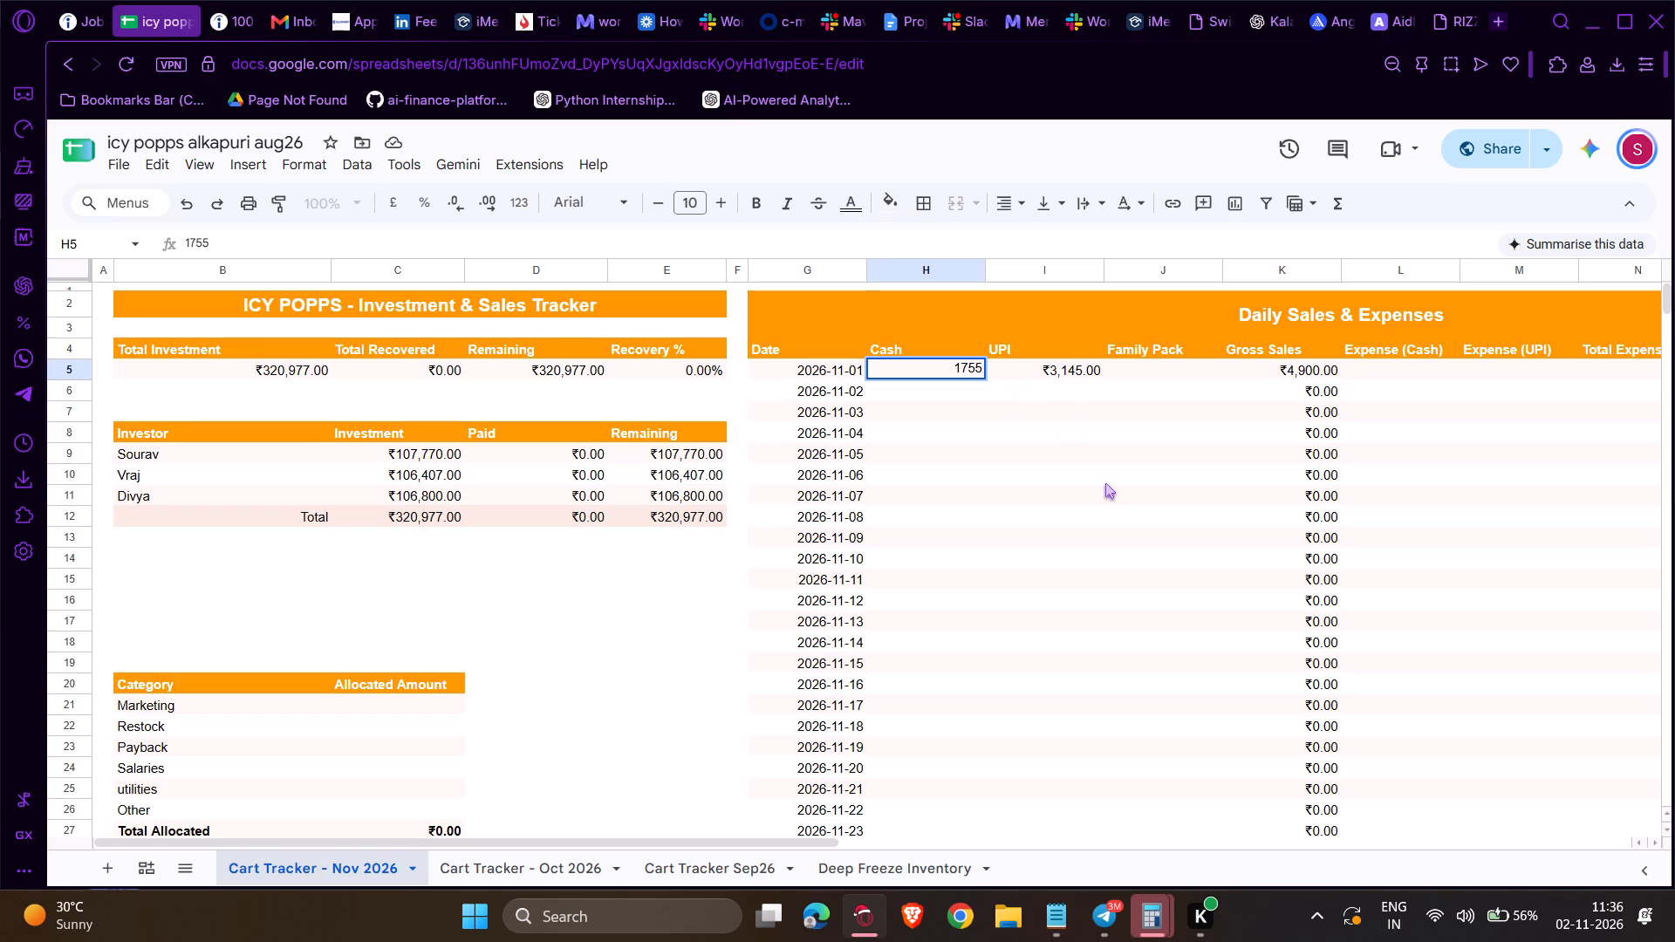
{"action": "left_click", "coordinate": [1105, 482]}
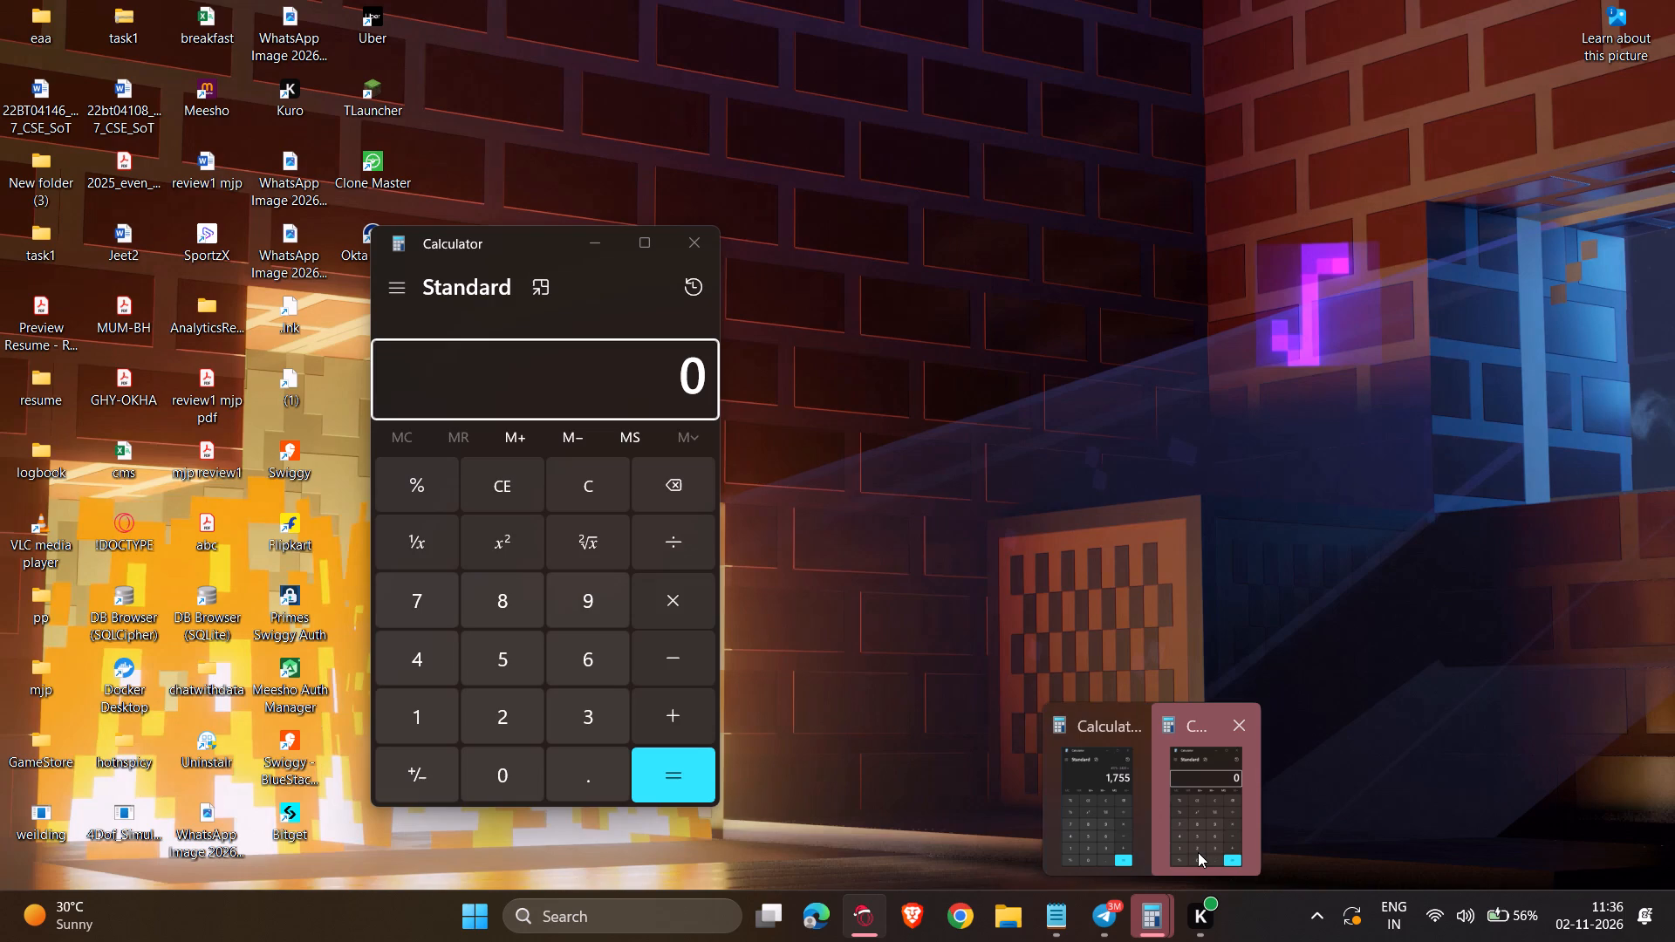
Switch to the Calculator window holding the earlier cash result and subtract 900 from 1755.
{"action": "left_click", "coordinate": [1097, 824]}
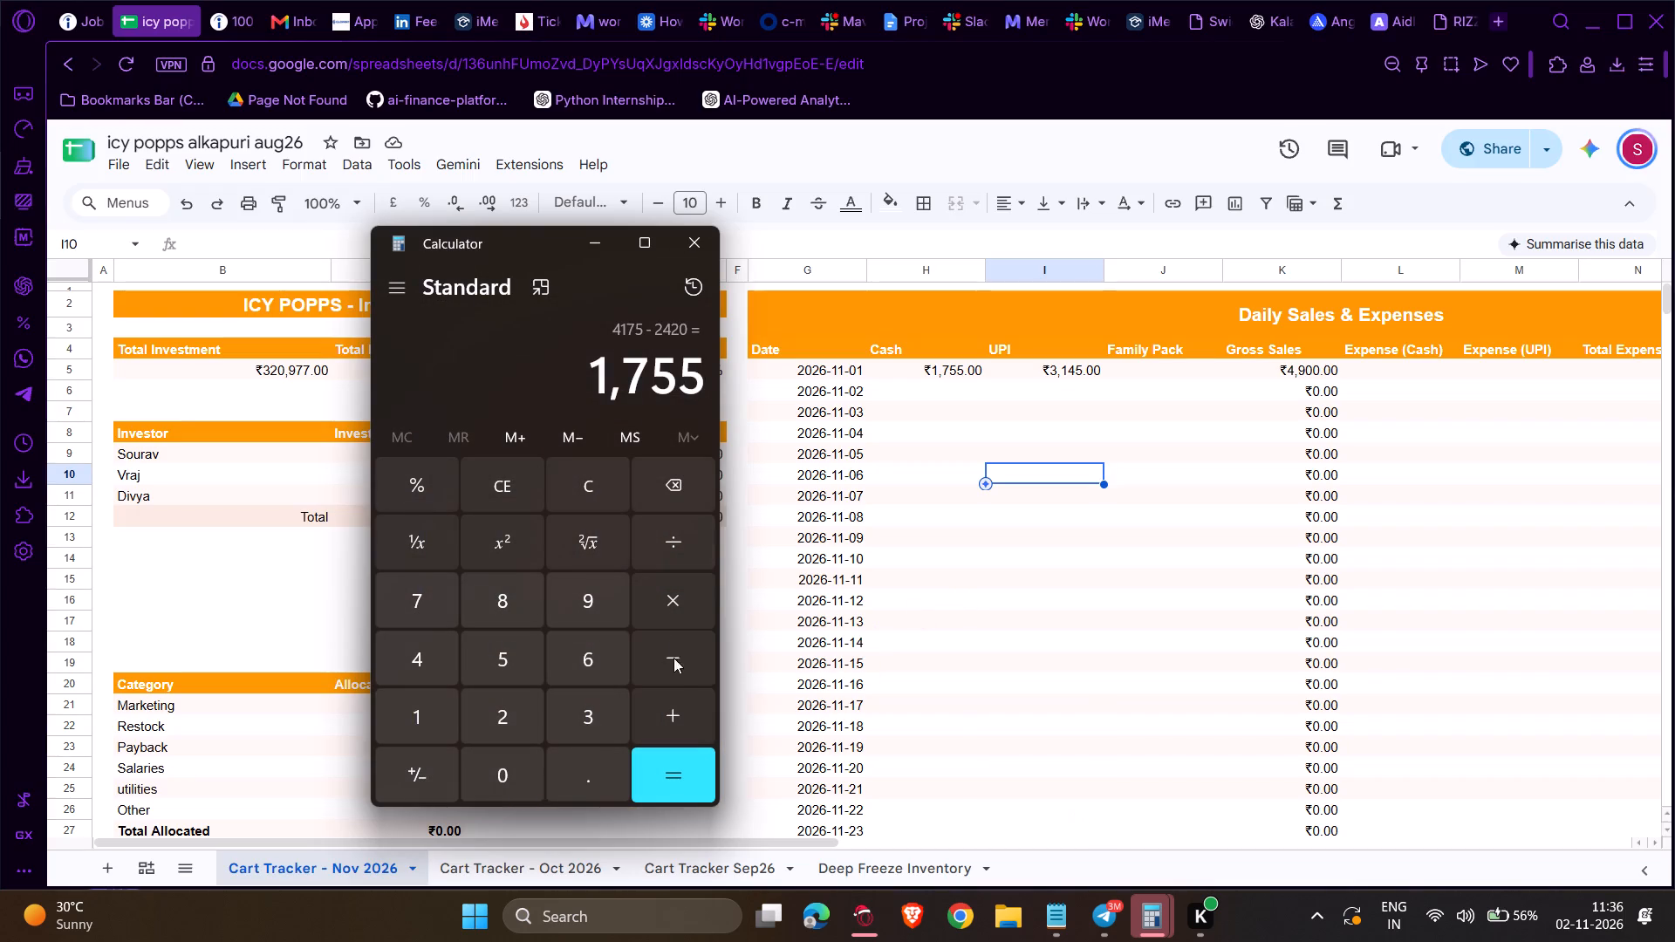
{"action": "left_click", "coordinate": [673, 673]}
{"action": "left_click", "coordinate": [580, 598]}
{"action": "double_click", "coordinate": [521, 784]}
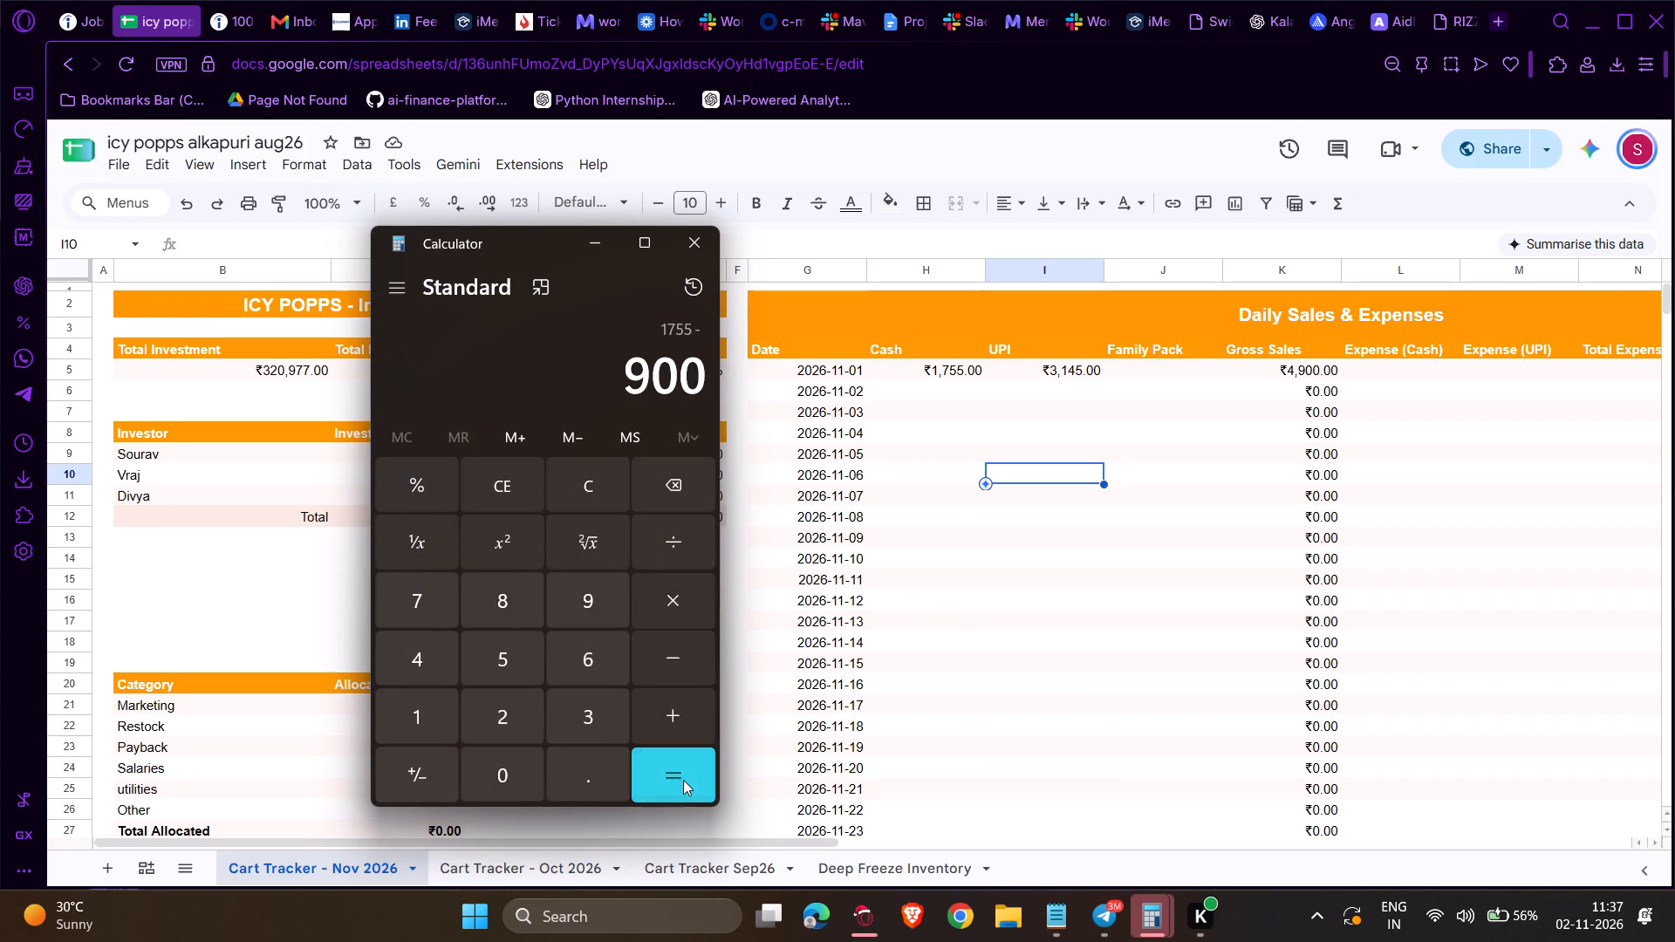
{"action": "left_click", "coordinate": [683, 780]}
Back in the Nov 2026 sheet, set the Cash sales amount for 2026-11-01 to 855.
{"action": "double_click", "coordinate": [961, 364]}
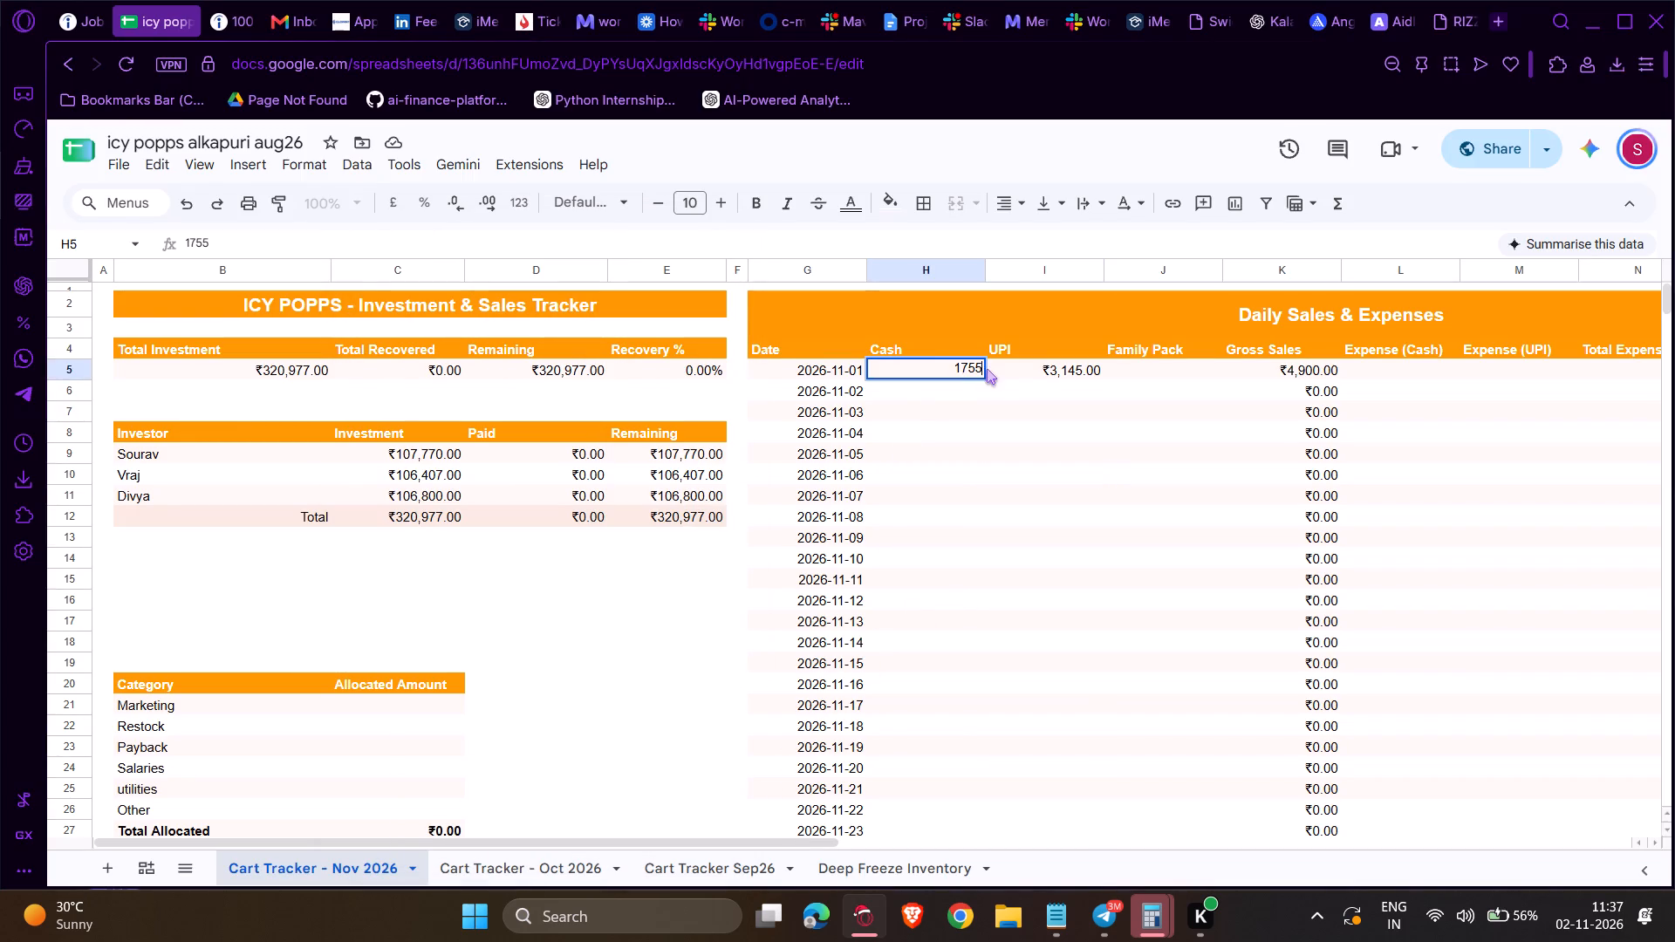
{"action": "key", "text": "BackSpace"}
{"action": "key", "text": "BackSpace"}
{"action": "key", "text": "BackSpace"}
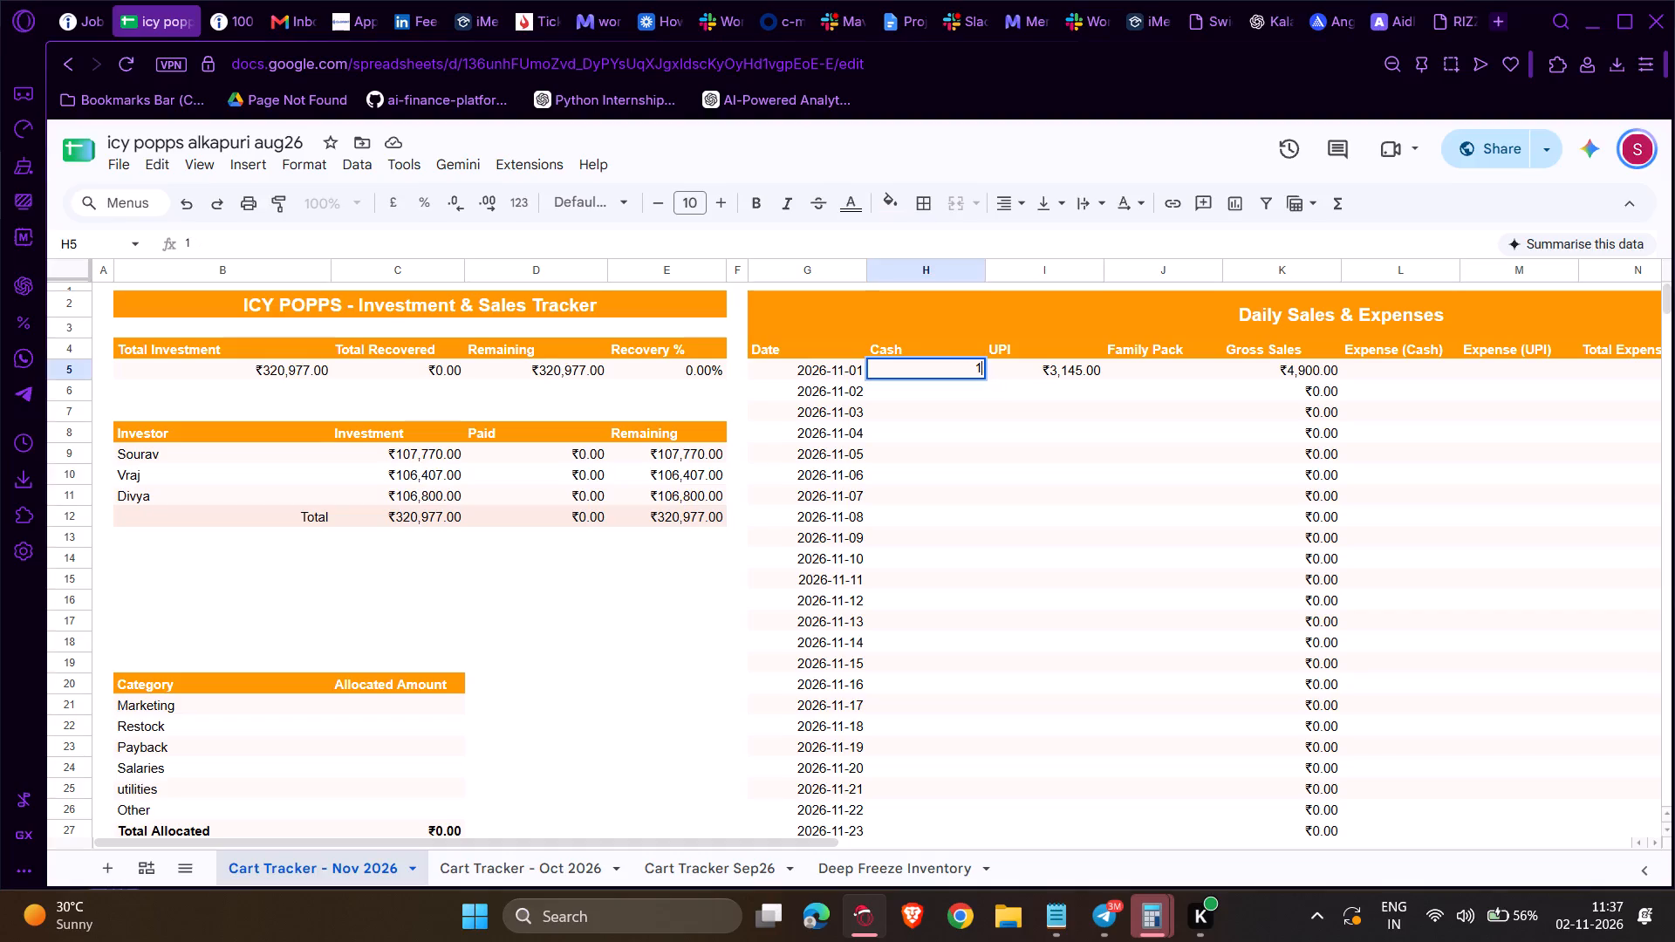
{"action": "key", "text": "BackSpace"}
{"action": "type", "text": "855"}
{"action": "left_click", "coordinate": [1041, 461]}
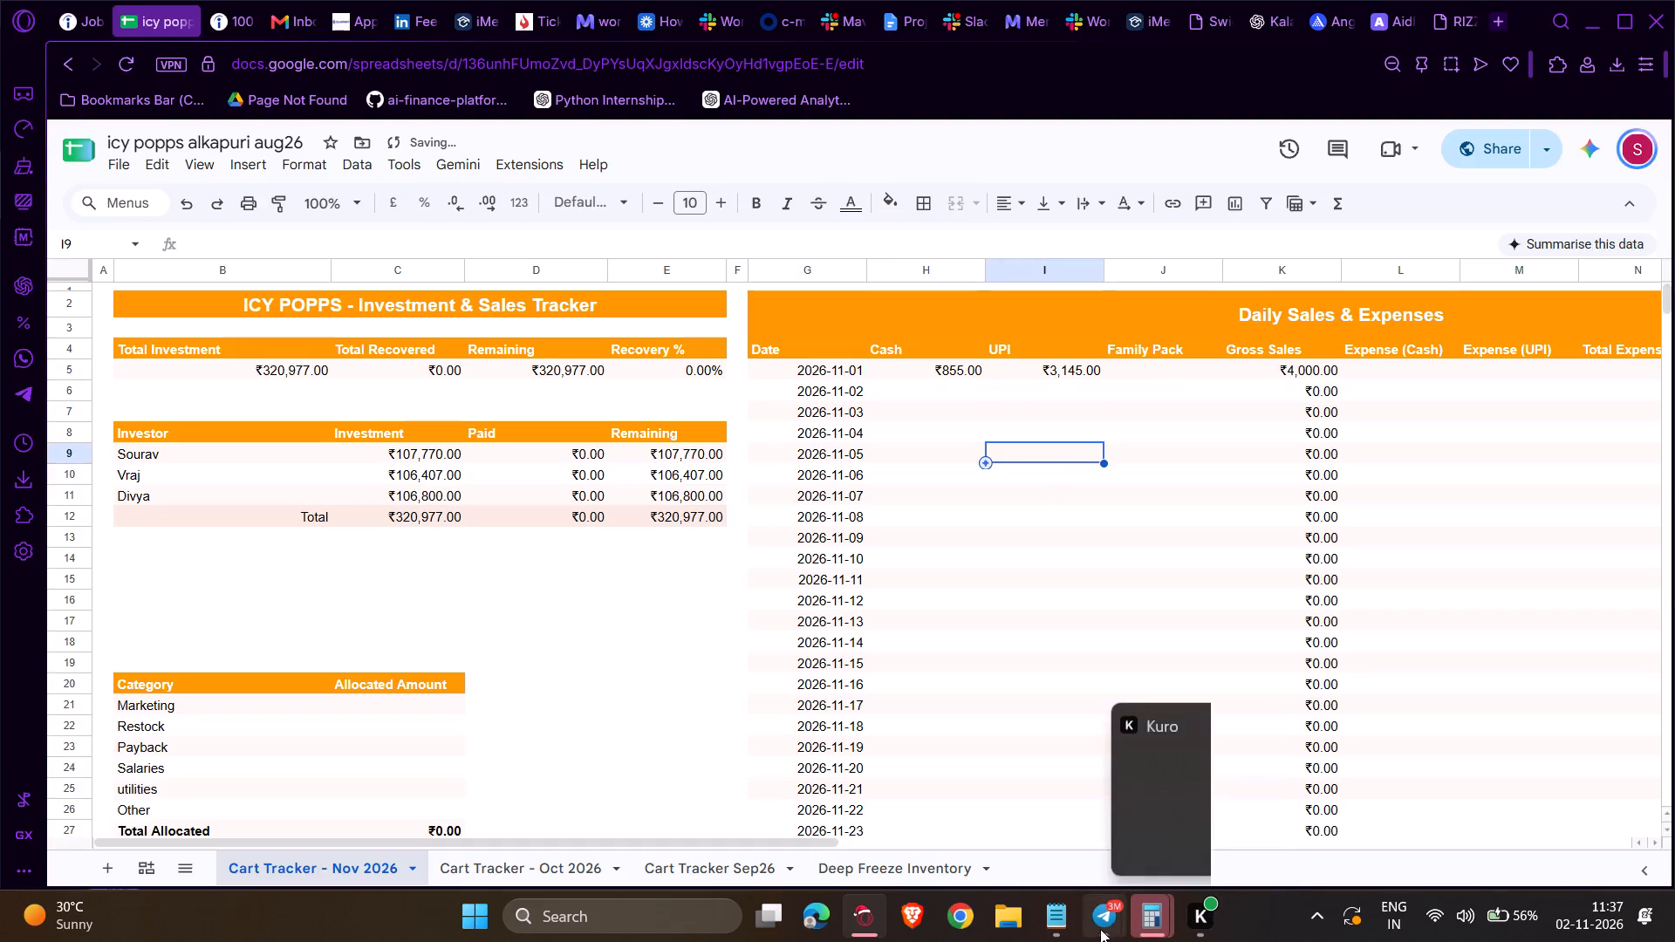
Switch to the Notepad notes and append +450 to the end of the vraj sum.
{"action": "left_click", "coordinate": [1070, 932]}
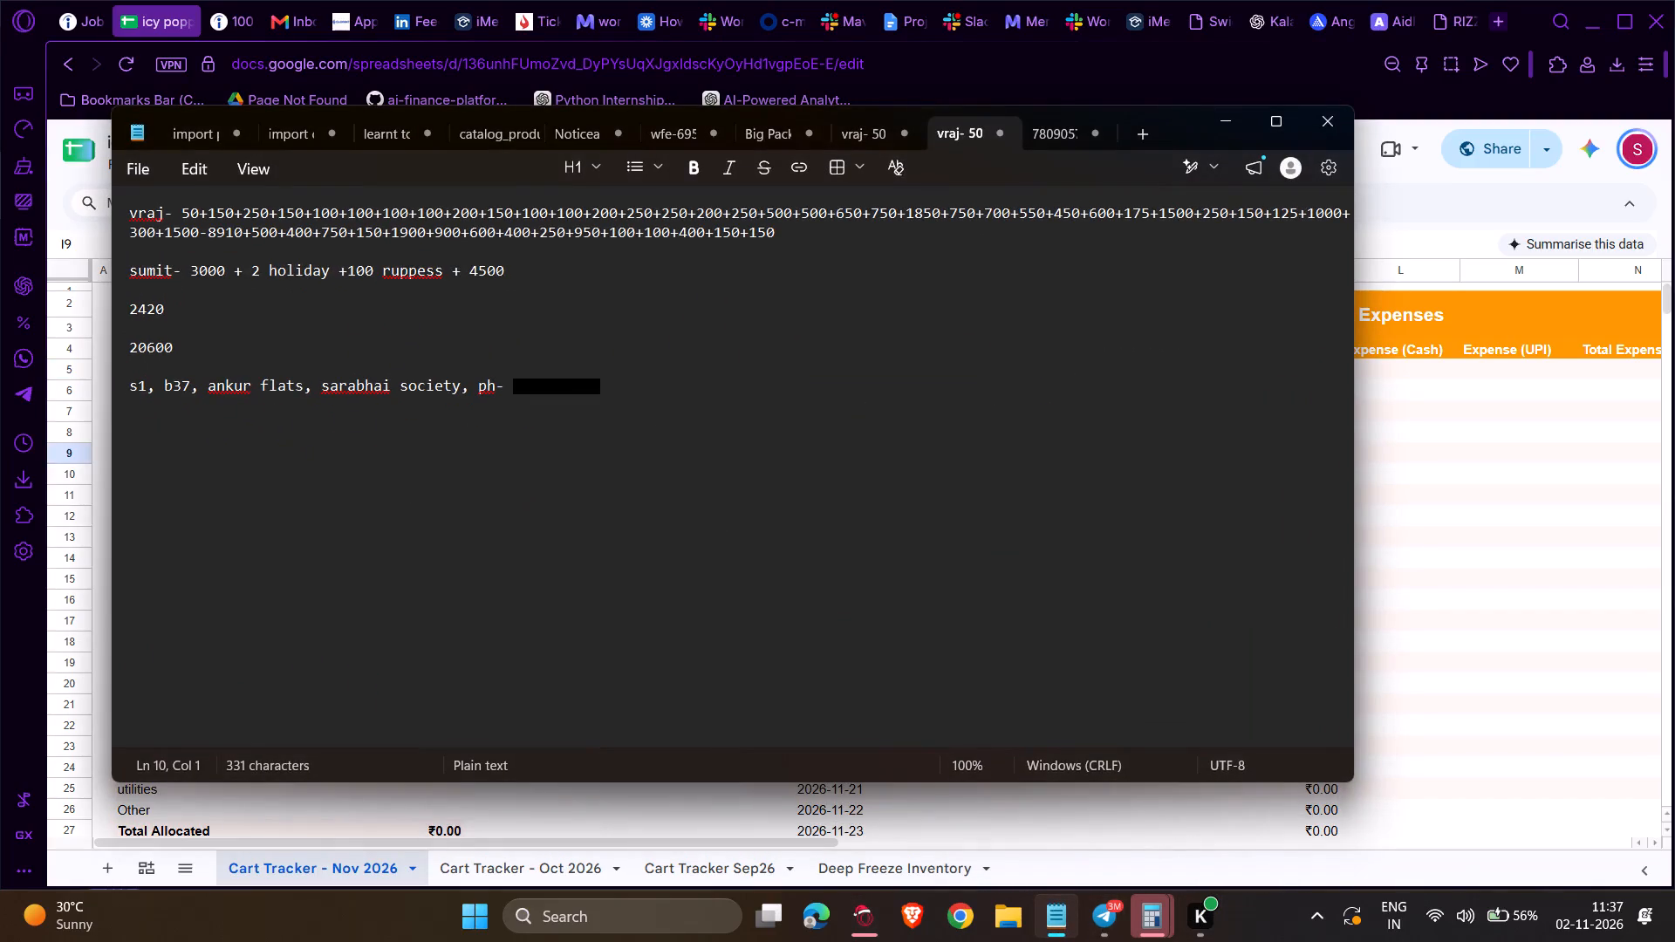
{"action": "left_click", "coordinate": [835, 222]}
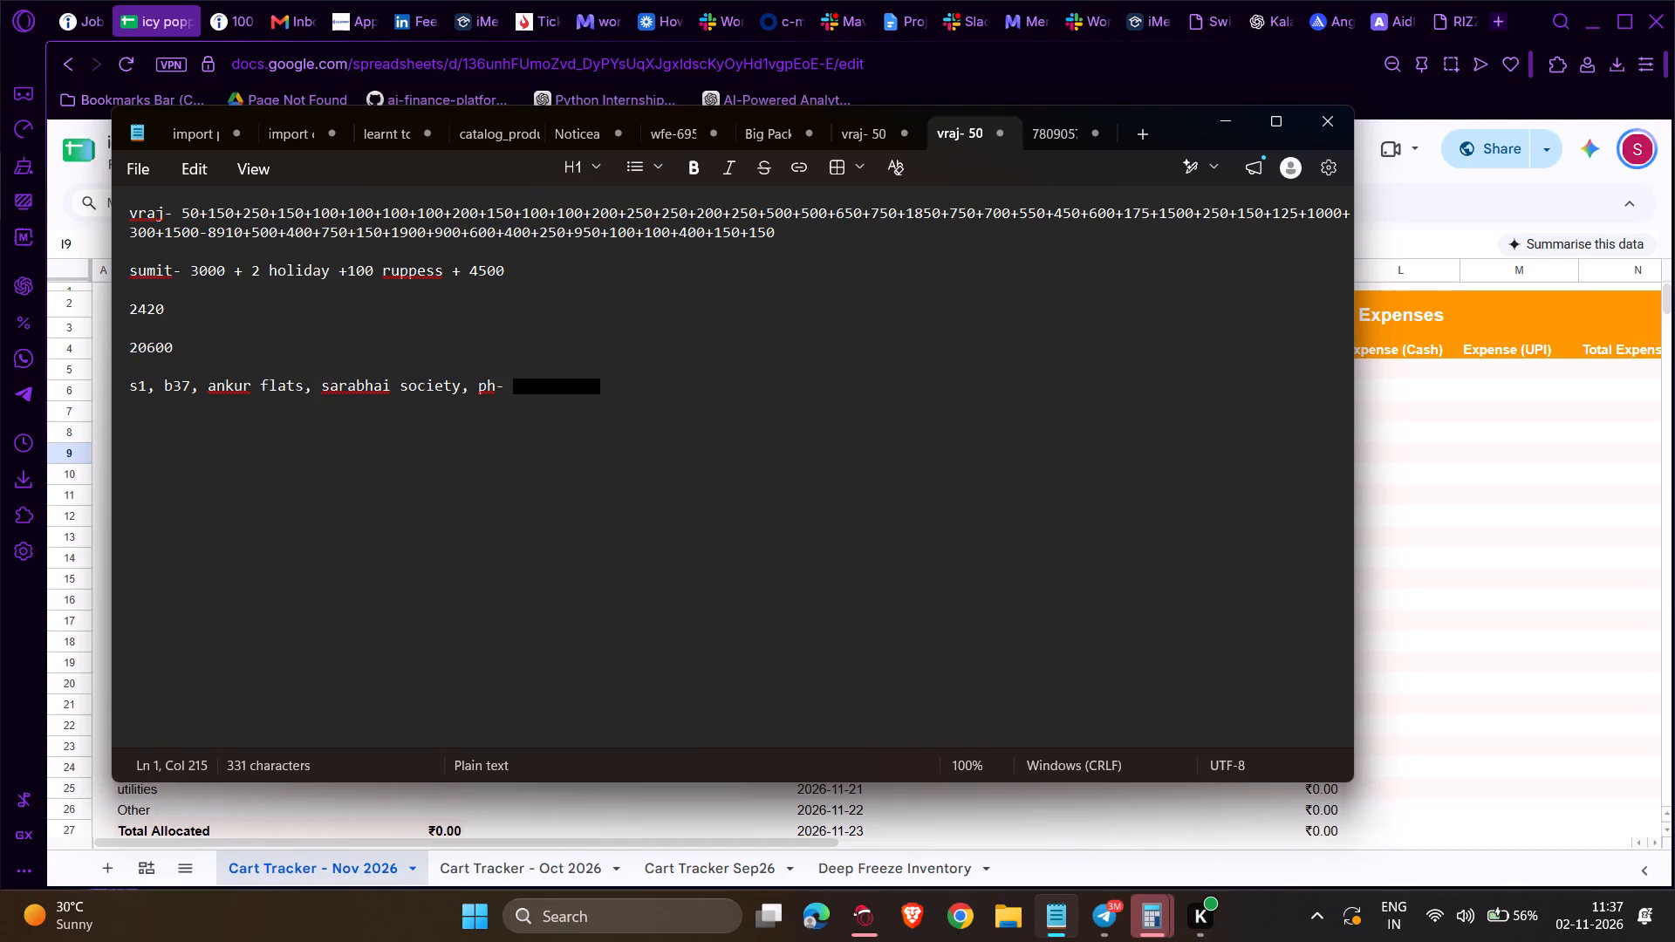
{"action": "type", "text": "+450"}
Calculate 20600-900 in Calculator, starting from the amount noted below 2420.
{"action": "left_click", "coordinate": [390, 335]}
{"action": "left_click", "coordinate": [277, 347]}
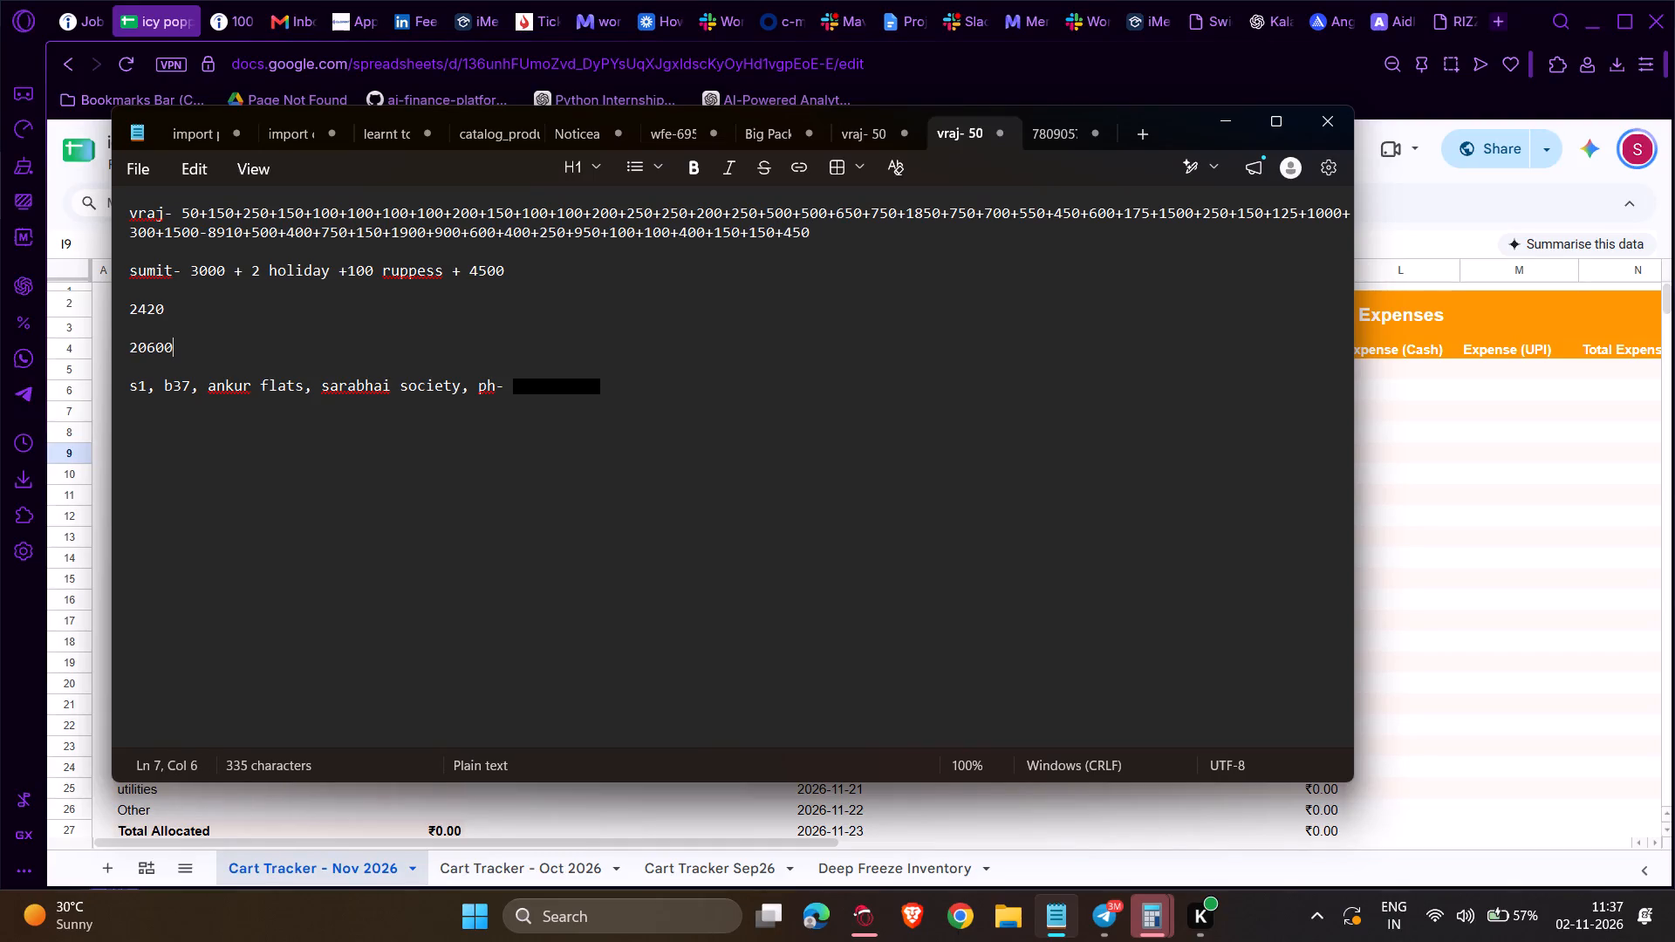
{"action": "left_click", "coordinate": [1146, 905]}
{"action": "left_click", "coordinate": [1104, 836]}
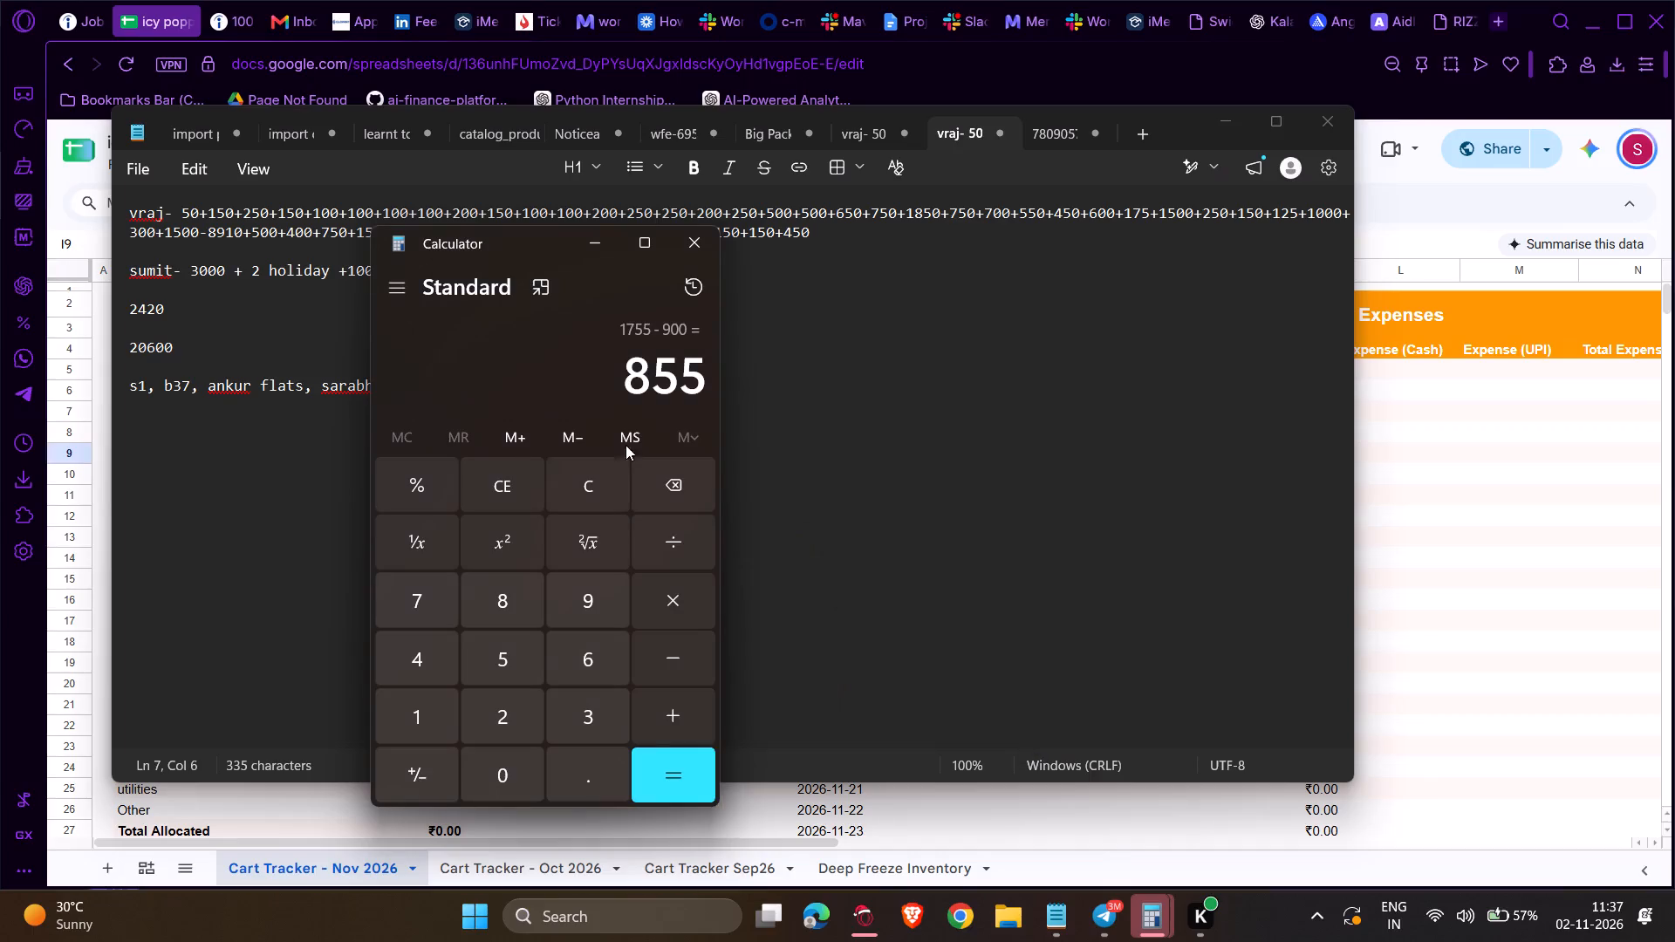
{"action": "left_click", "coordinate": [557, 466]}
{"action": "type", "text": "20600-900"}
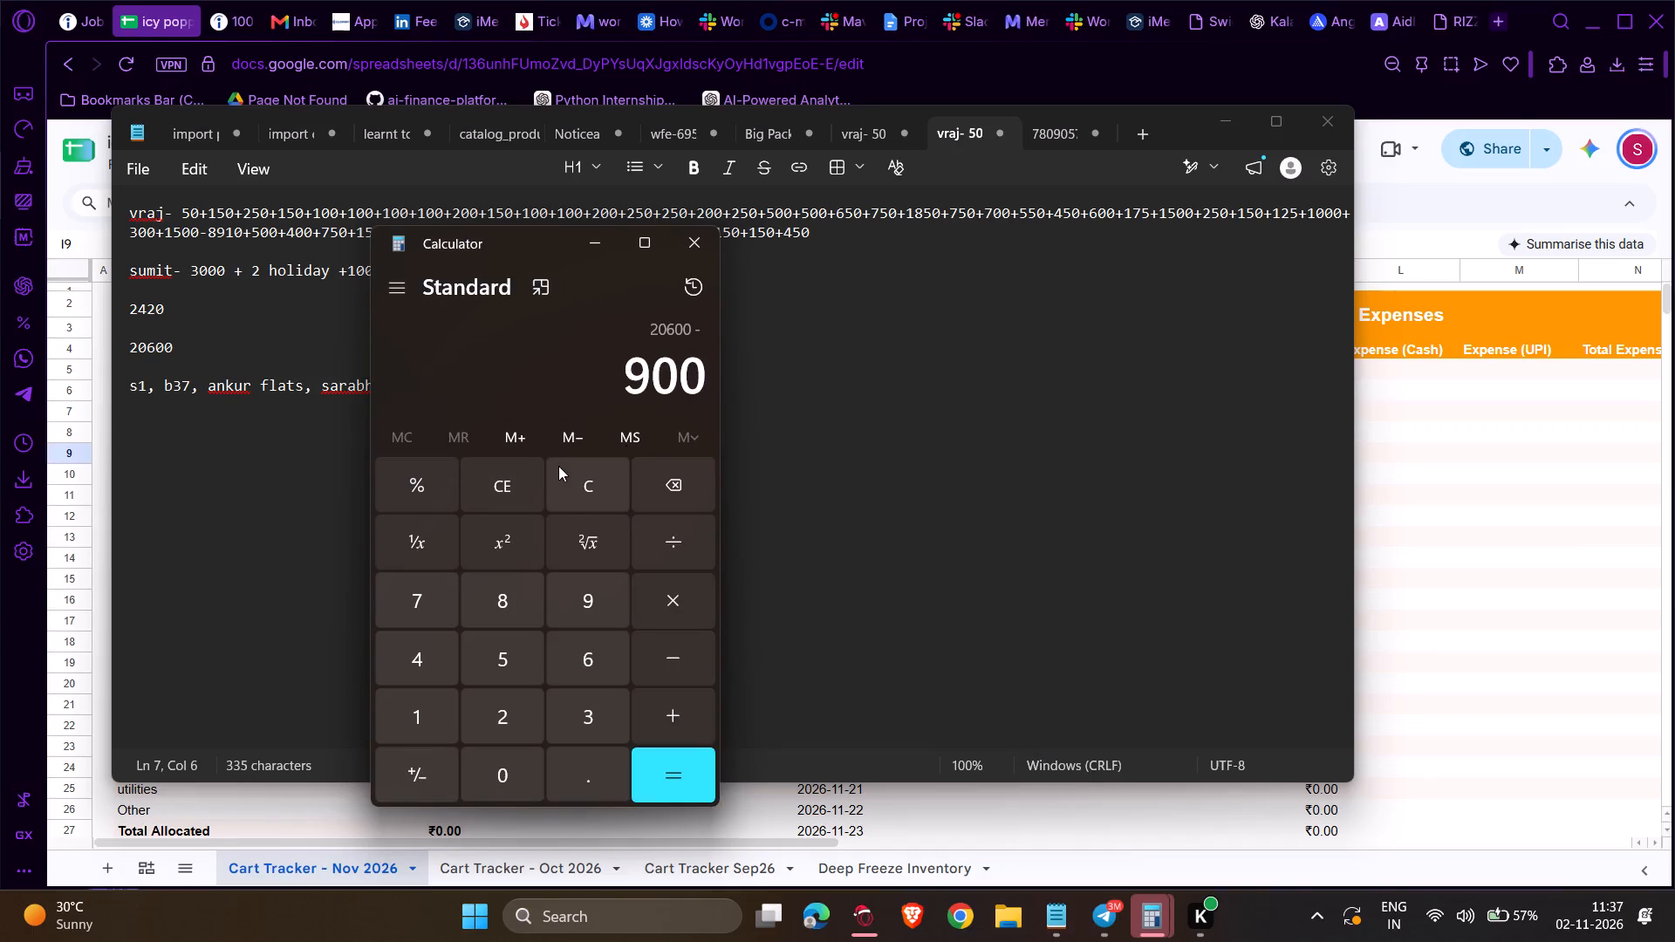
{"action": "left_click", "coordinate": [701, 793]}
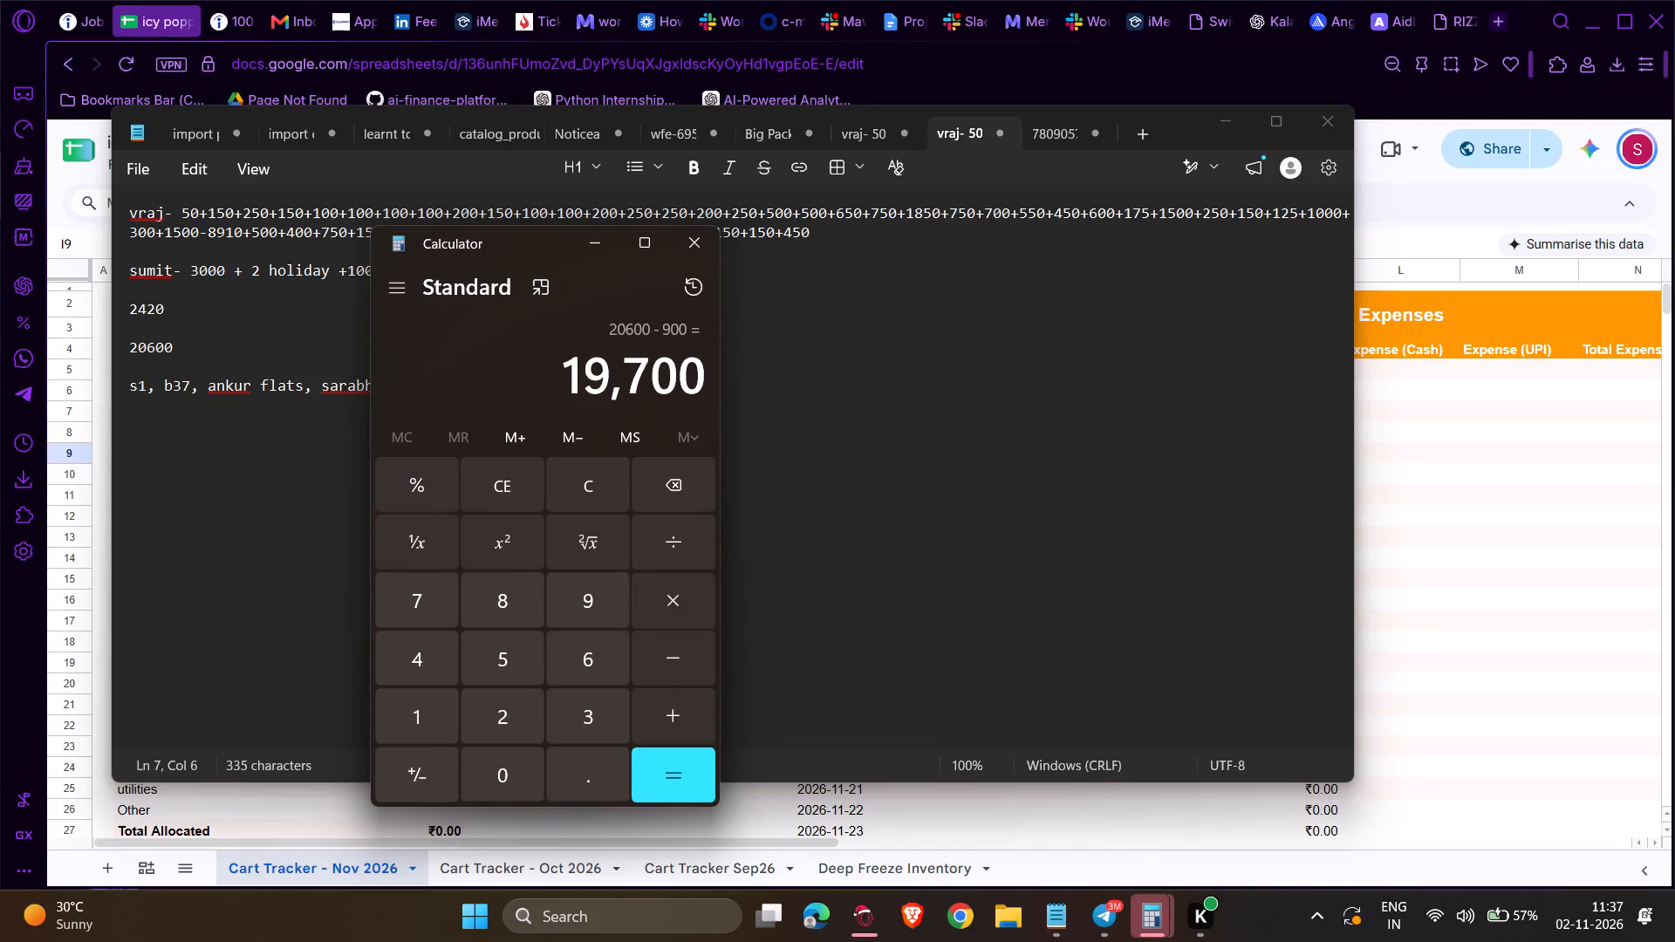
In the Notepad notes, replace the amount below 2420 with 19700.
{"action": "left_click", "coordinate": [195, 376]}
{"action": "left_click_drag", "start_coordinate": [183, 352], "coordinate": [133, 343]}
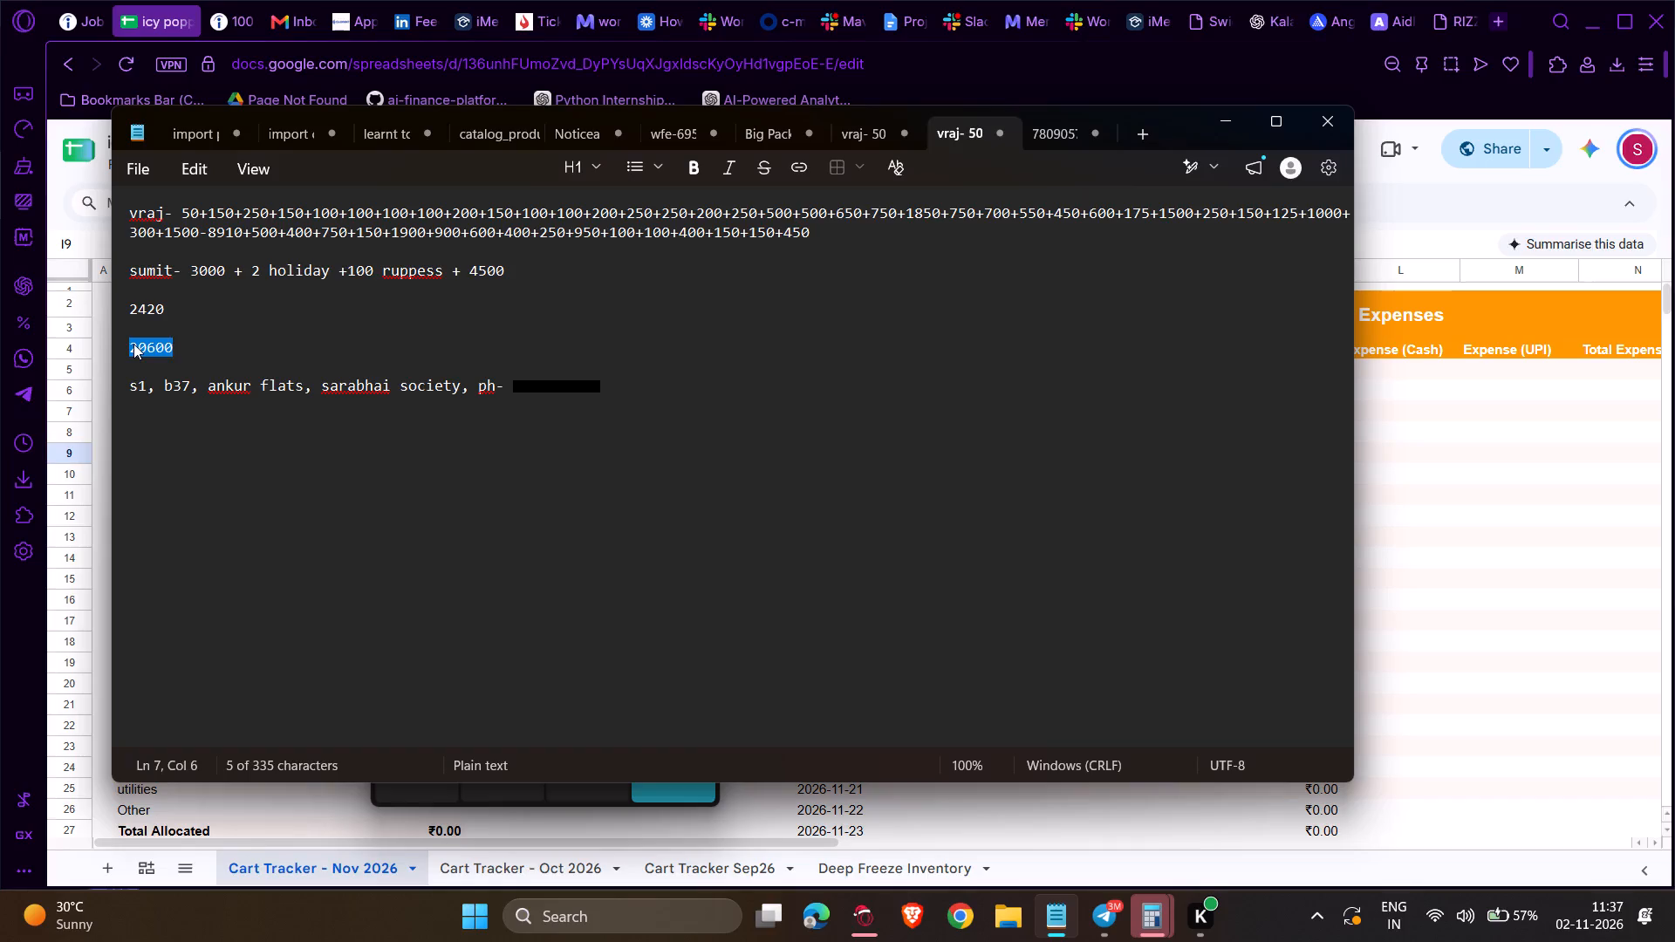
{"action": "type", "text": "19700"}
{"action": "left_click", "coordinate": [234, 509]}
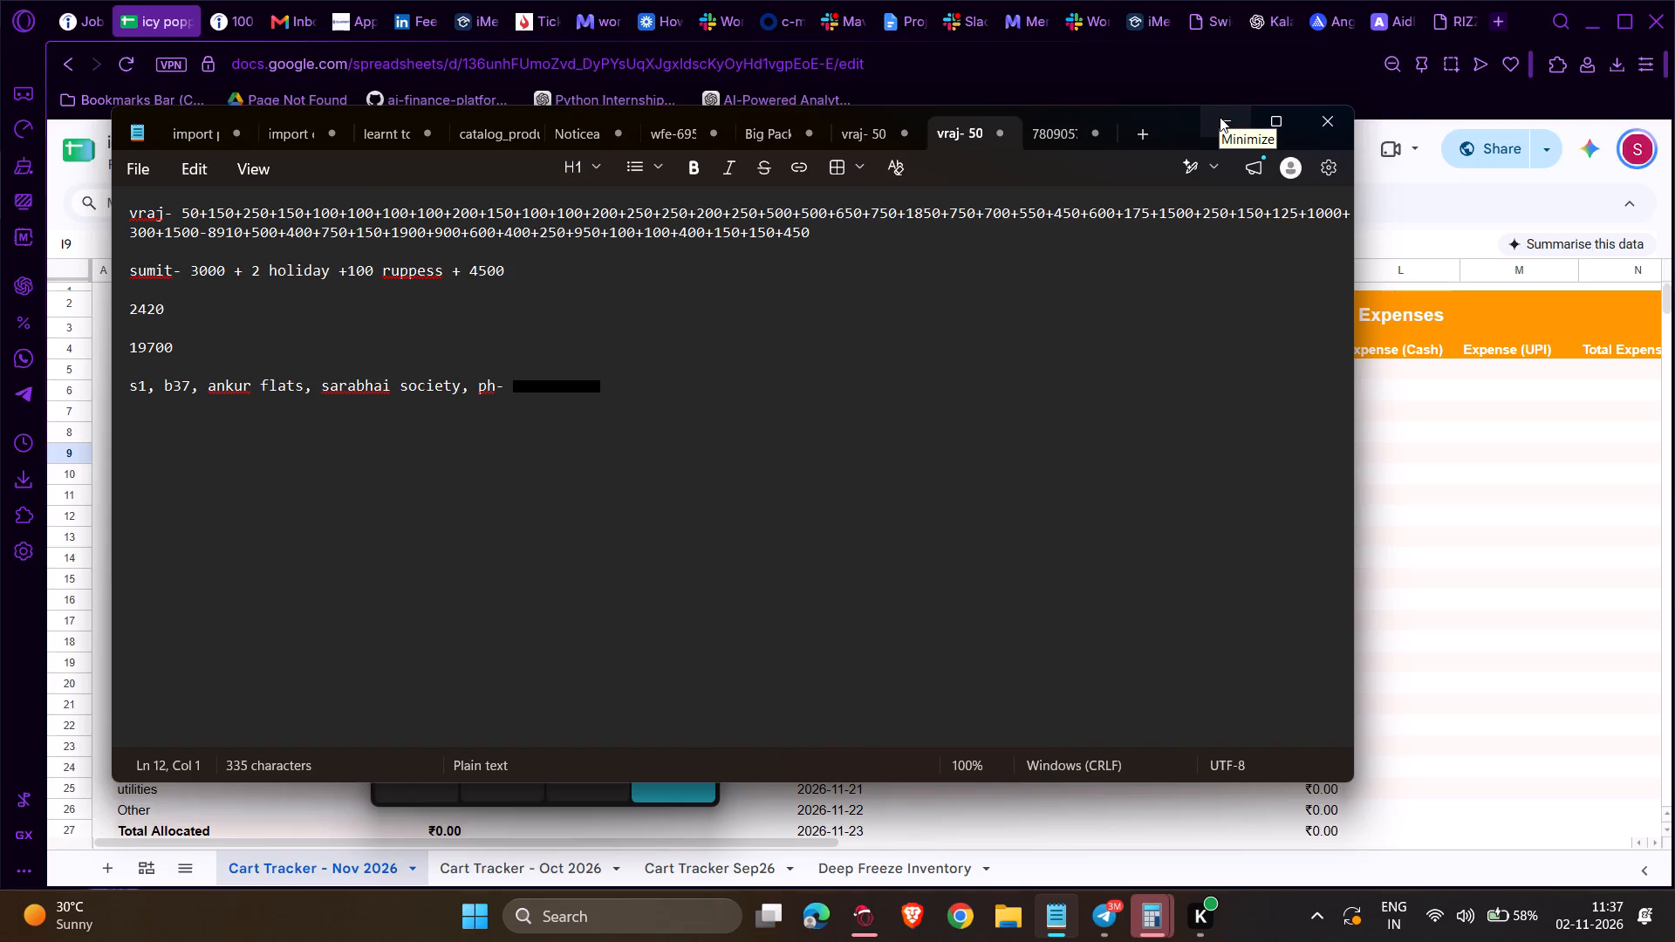
Change the amount below 2420 in the notes to 19600 and put the Notepad window away.
{"action": "left_click", "coordinate": [151, 348]}
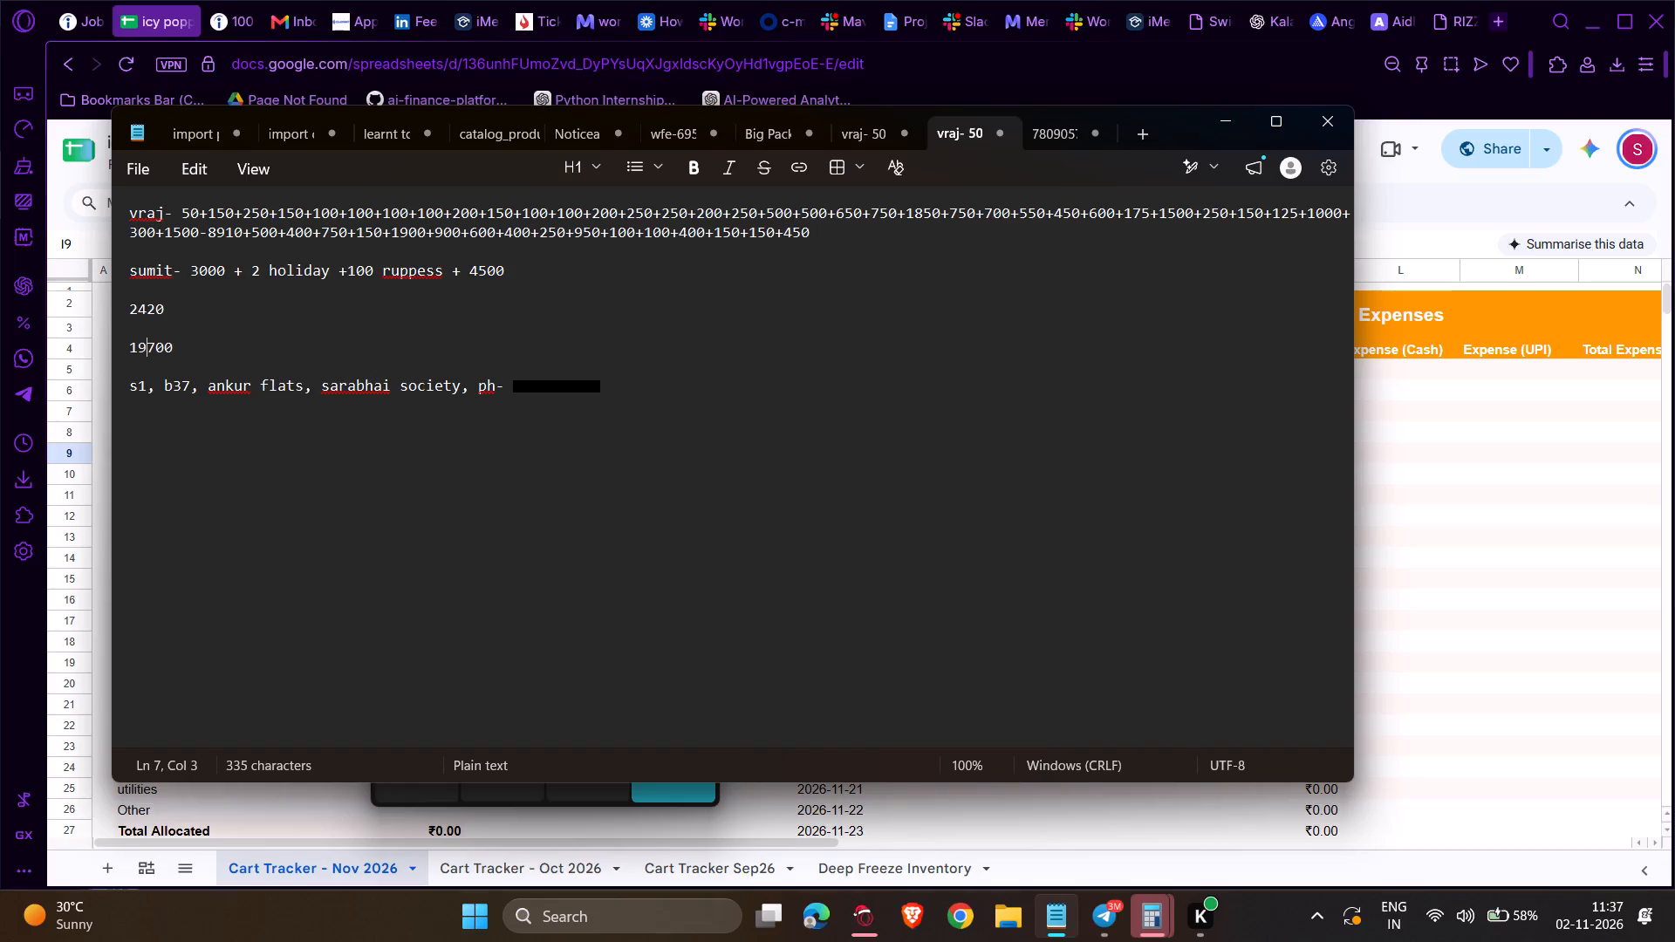
{"action": "left_click", "coordinate": [154, 352]}
{"action": "key", "text": "BackSpace"}
{"action": "key", "text": "6"}
{"action": "left_click", "coordinate": [235, 467]}
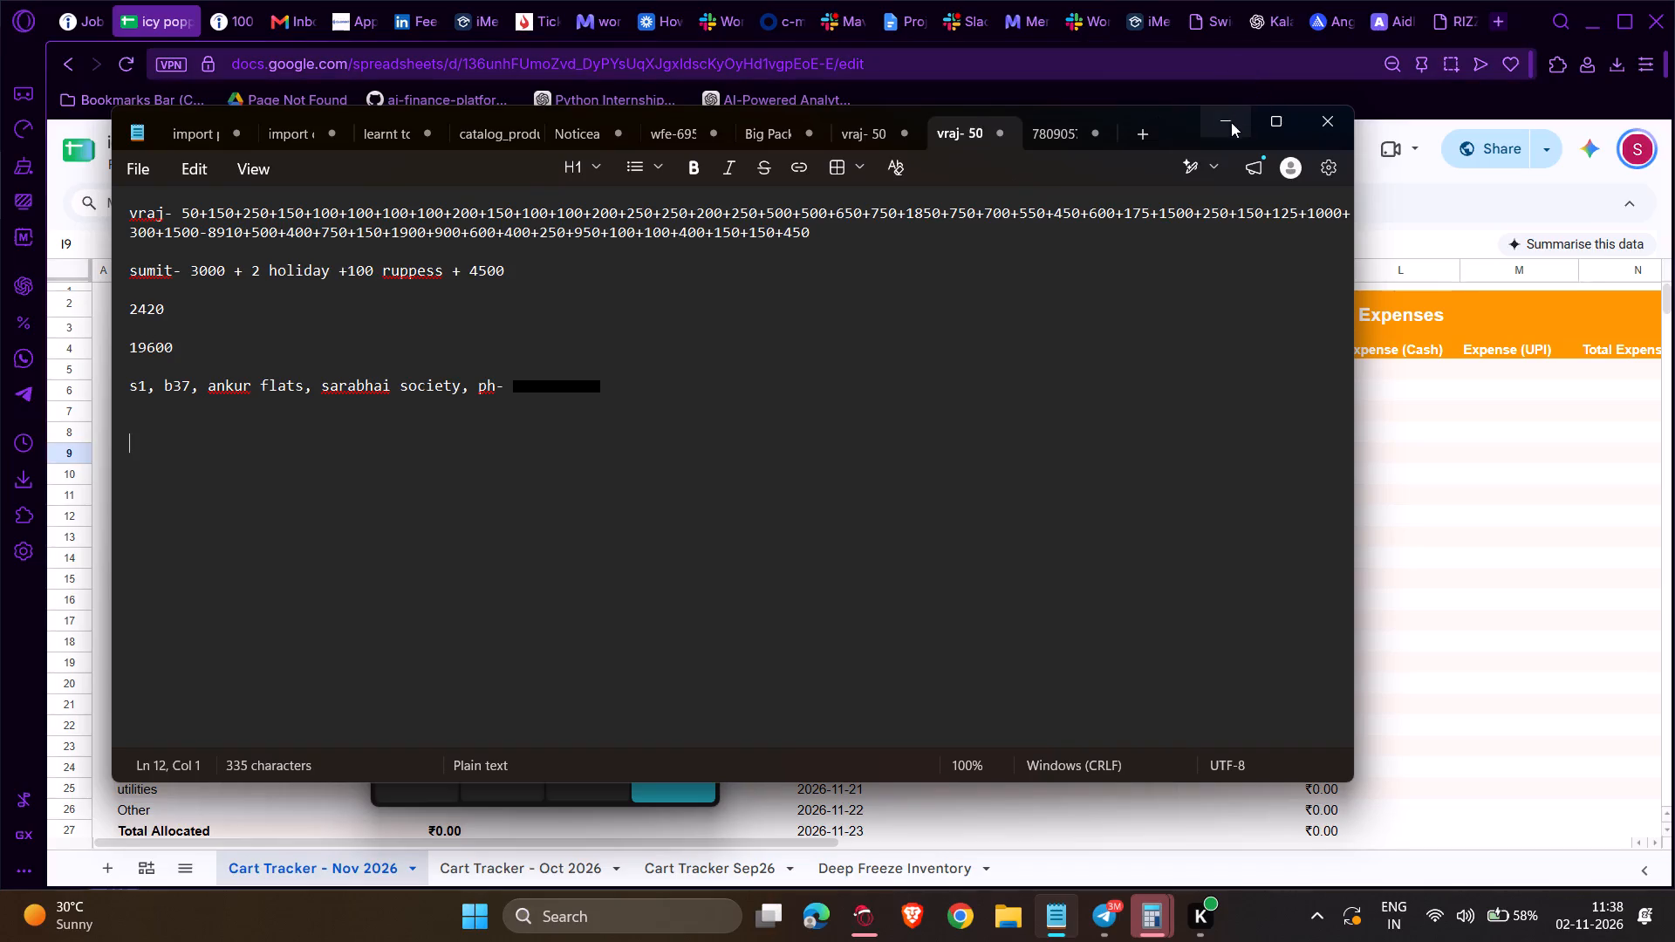
{"action": "left_click", "coordinate": [1214, 129]}
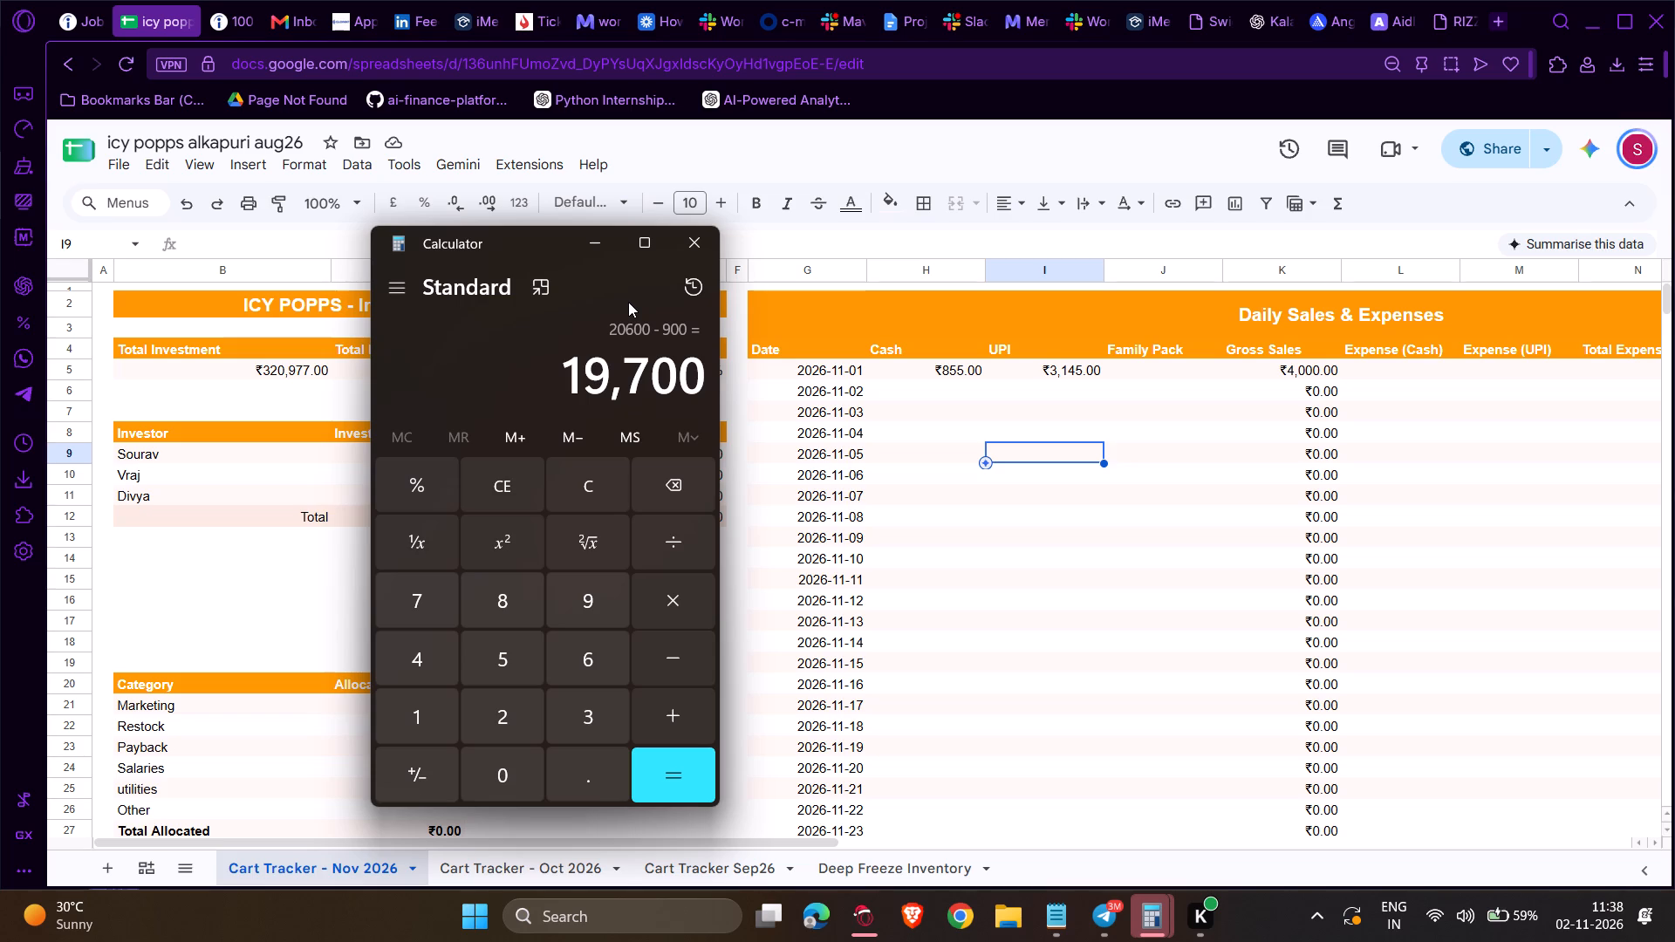
Clear Calculator and start a new running sum of 1200, 800, 45 and 30.
{"action": "left_click", "coordinate": [582, 483]}
{"action": "type", "text": "1200"}
{"action": "key", "text": "plus"}
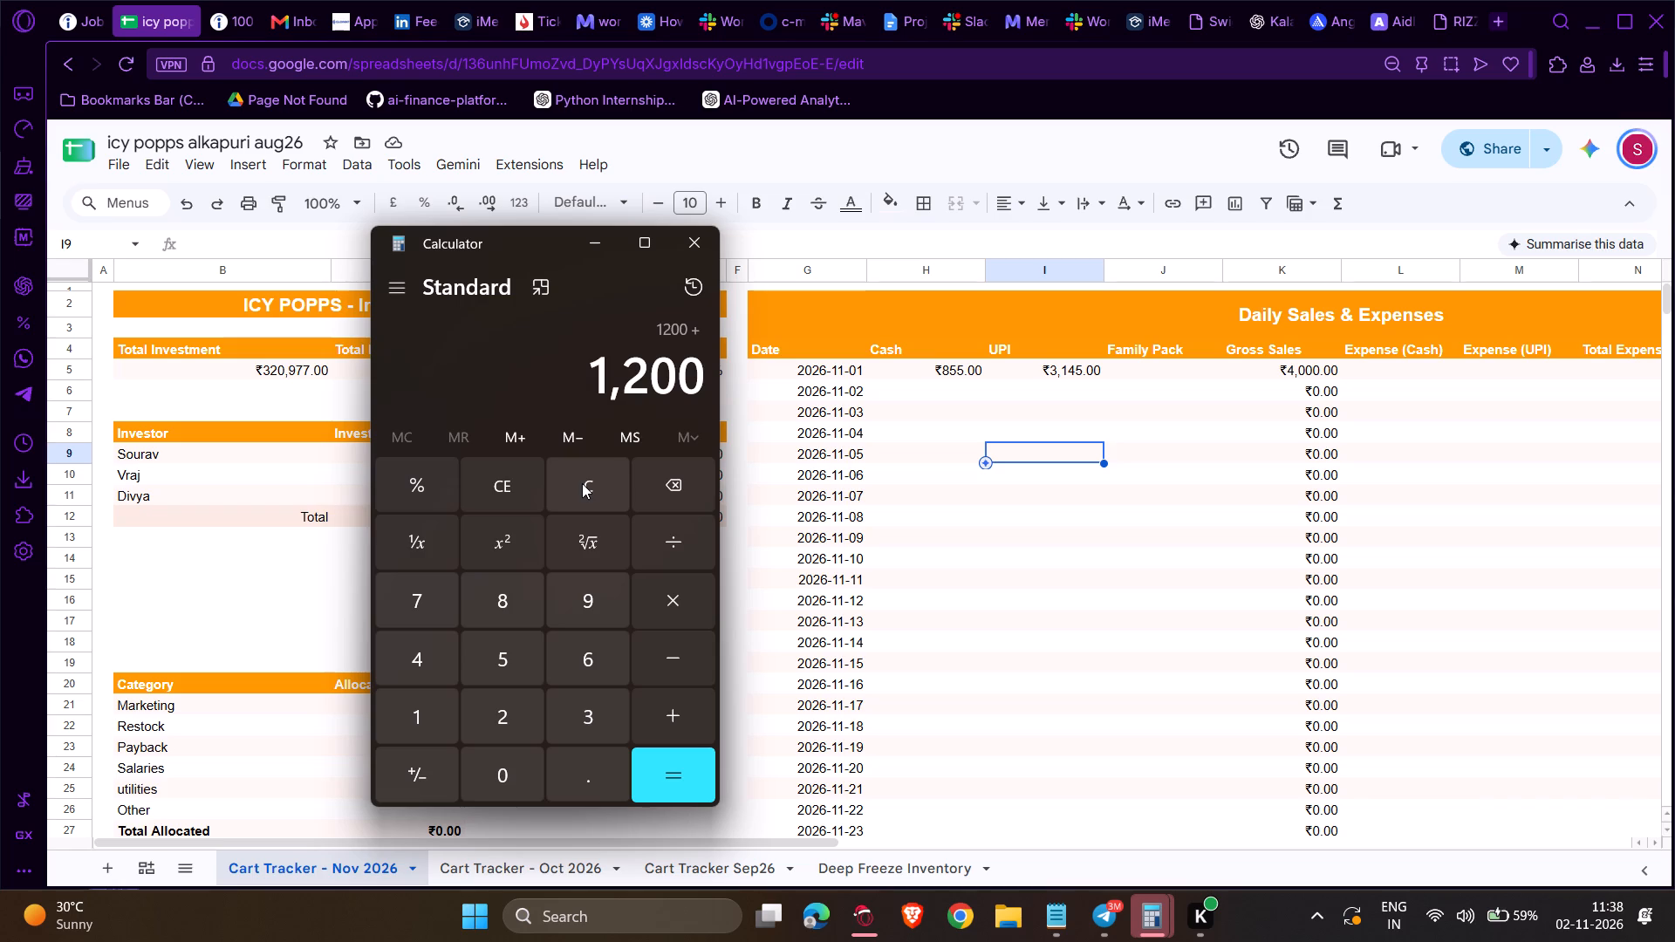
{"action": "type", "text": "800+"}
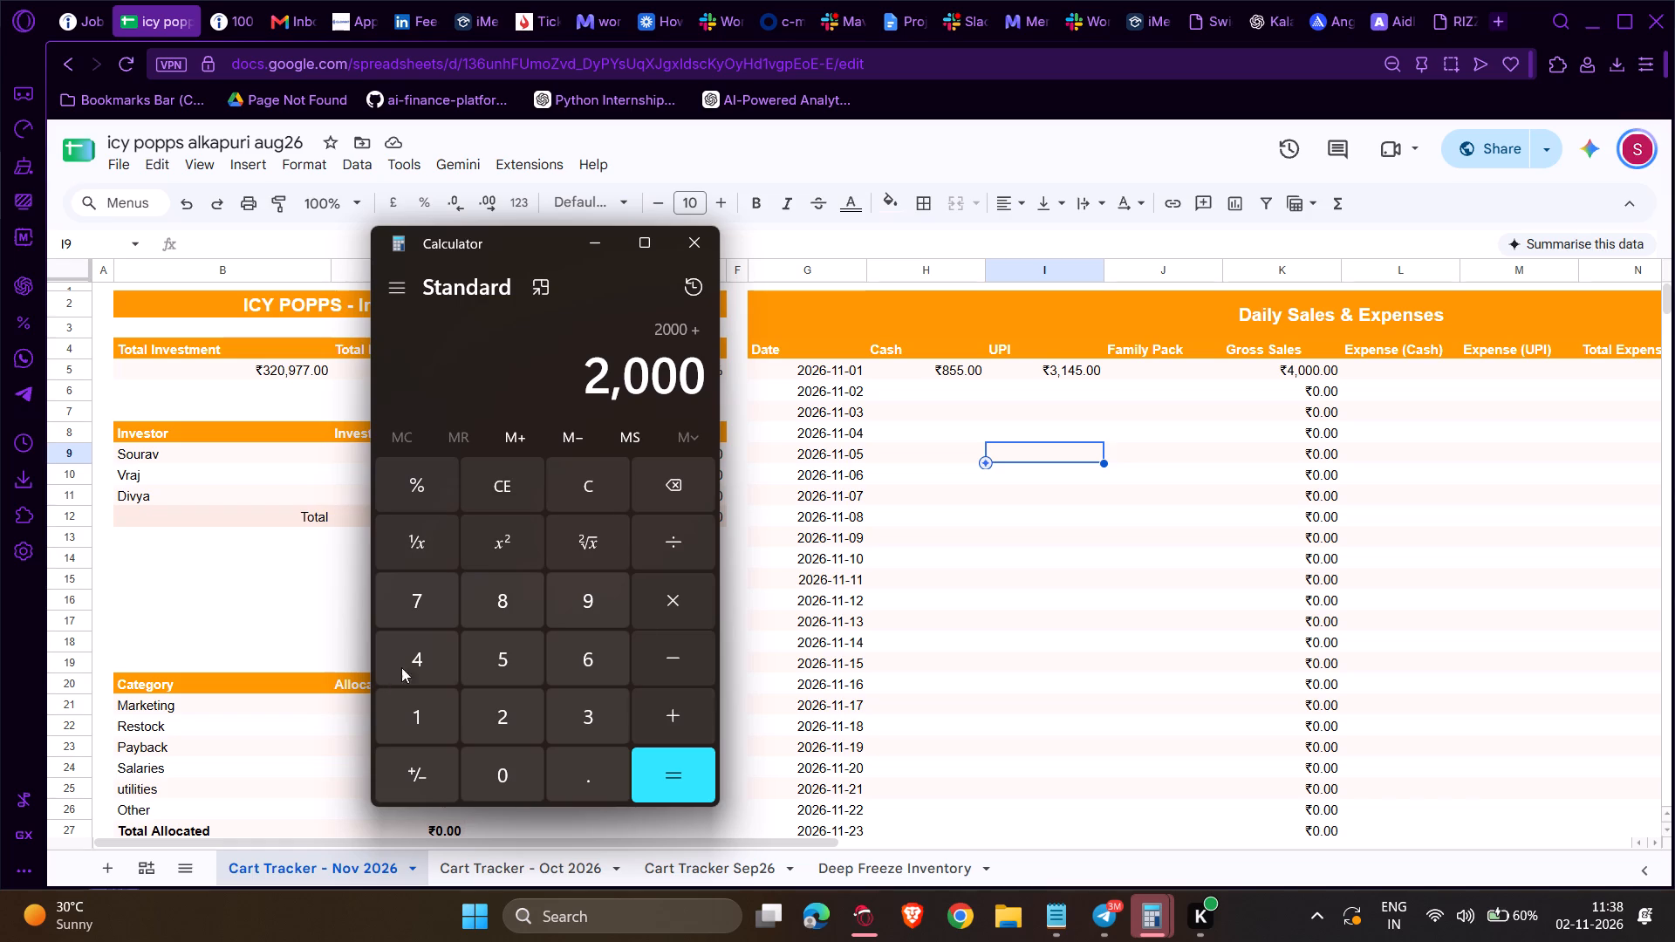
{"action": "left_click", "coordinate": [434, 652]}
{"action": "left_click", "coordinate": [503, 655]}
{"action": "left_click", "coordinate": [673, 713]}
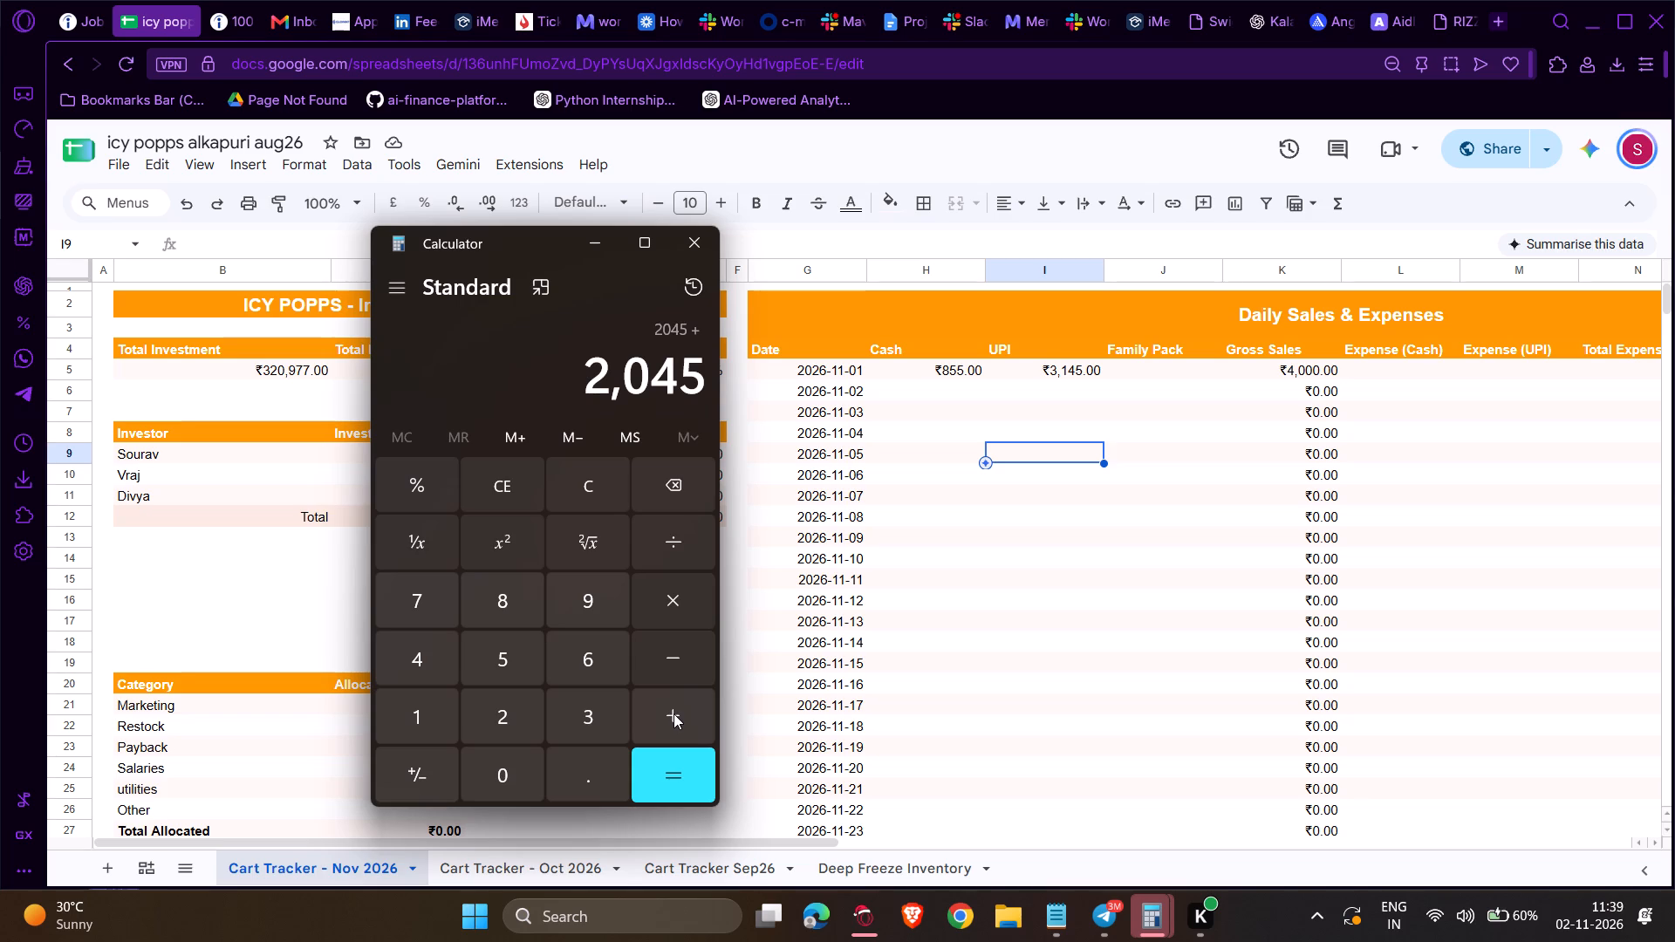
{"action": "type", "text": "30+"}
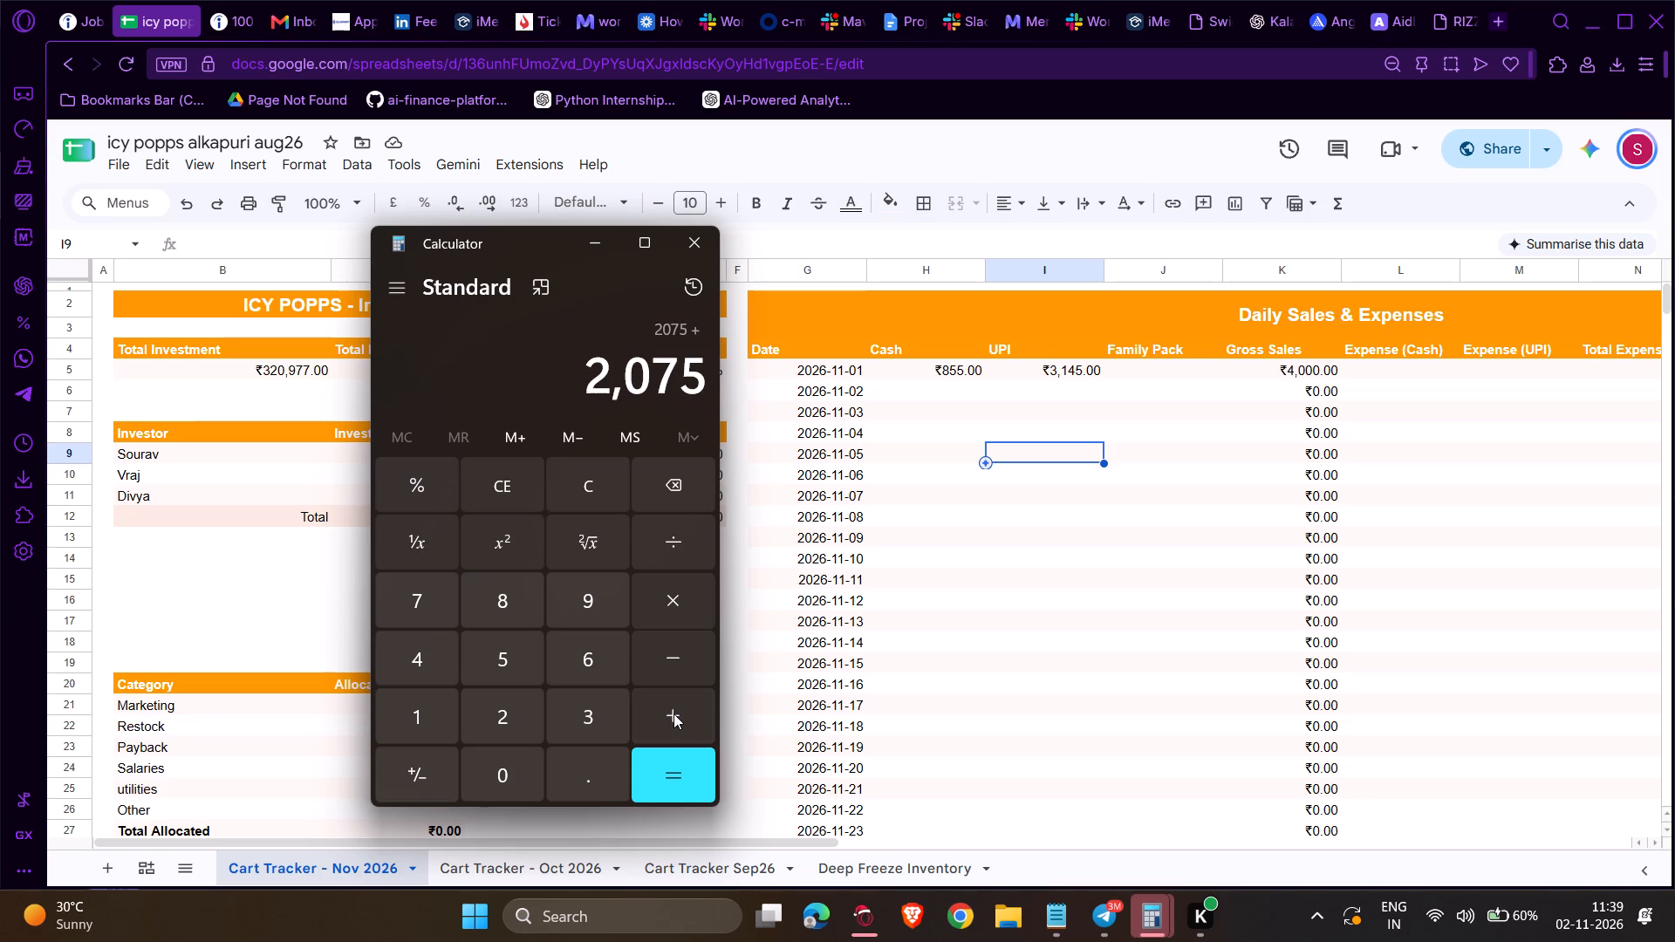
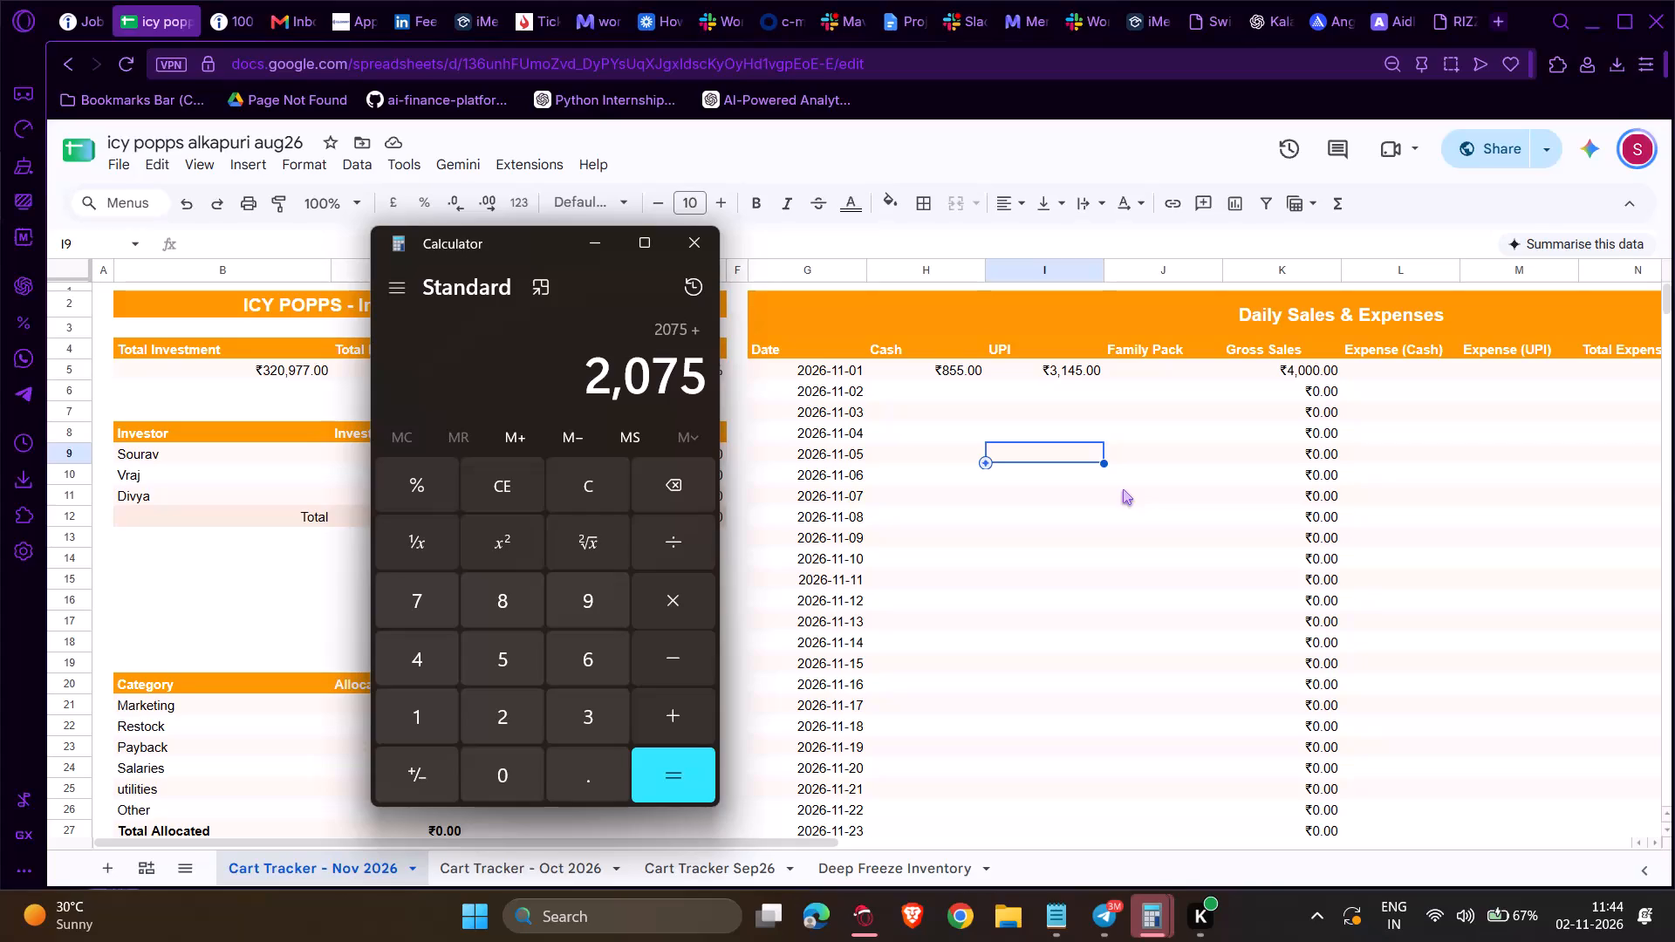
Continue the running sum in Calculator by adding 55, 20, 160 and 900.
{"action": "type", "text": "55+"}
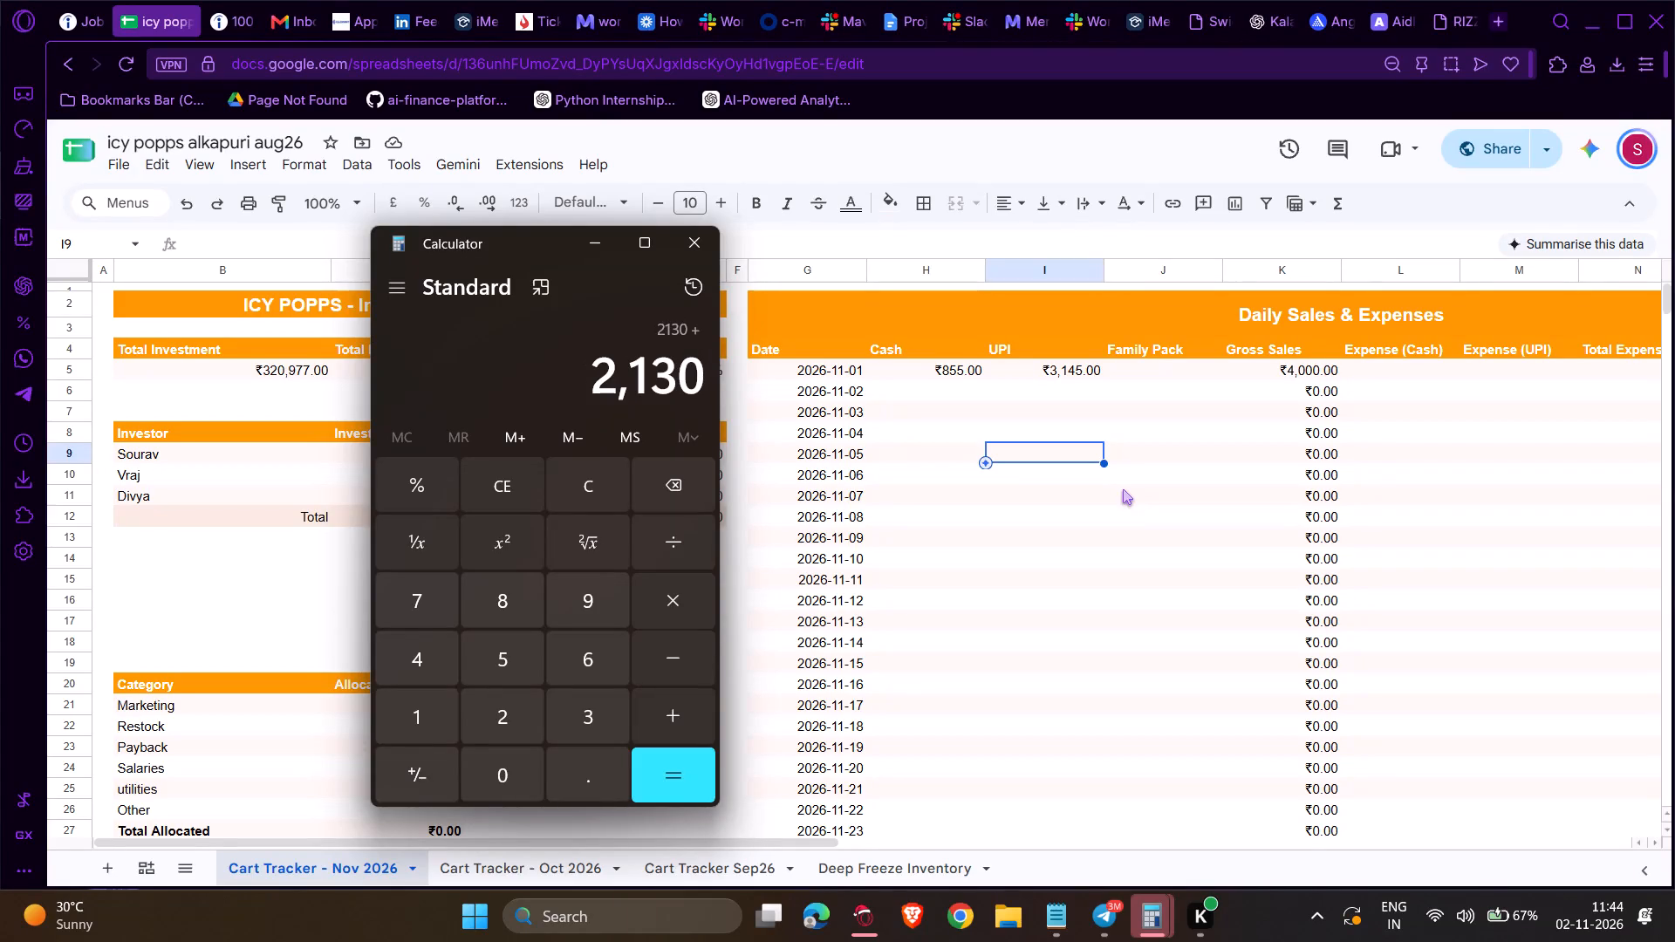
{"action": "type", "text": "20+"}
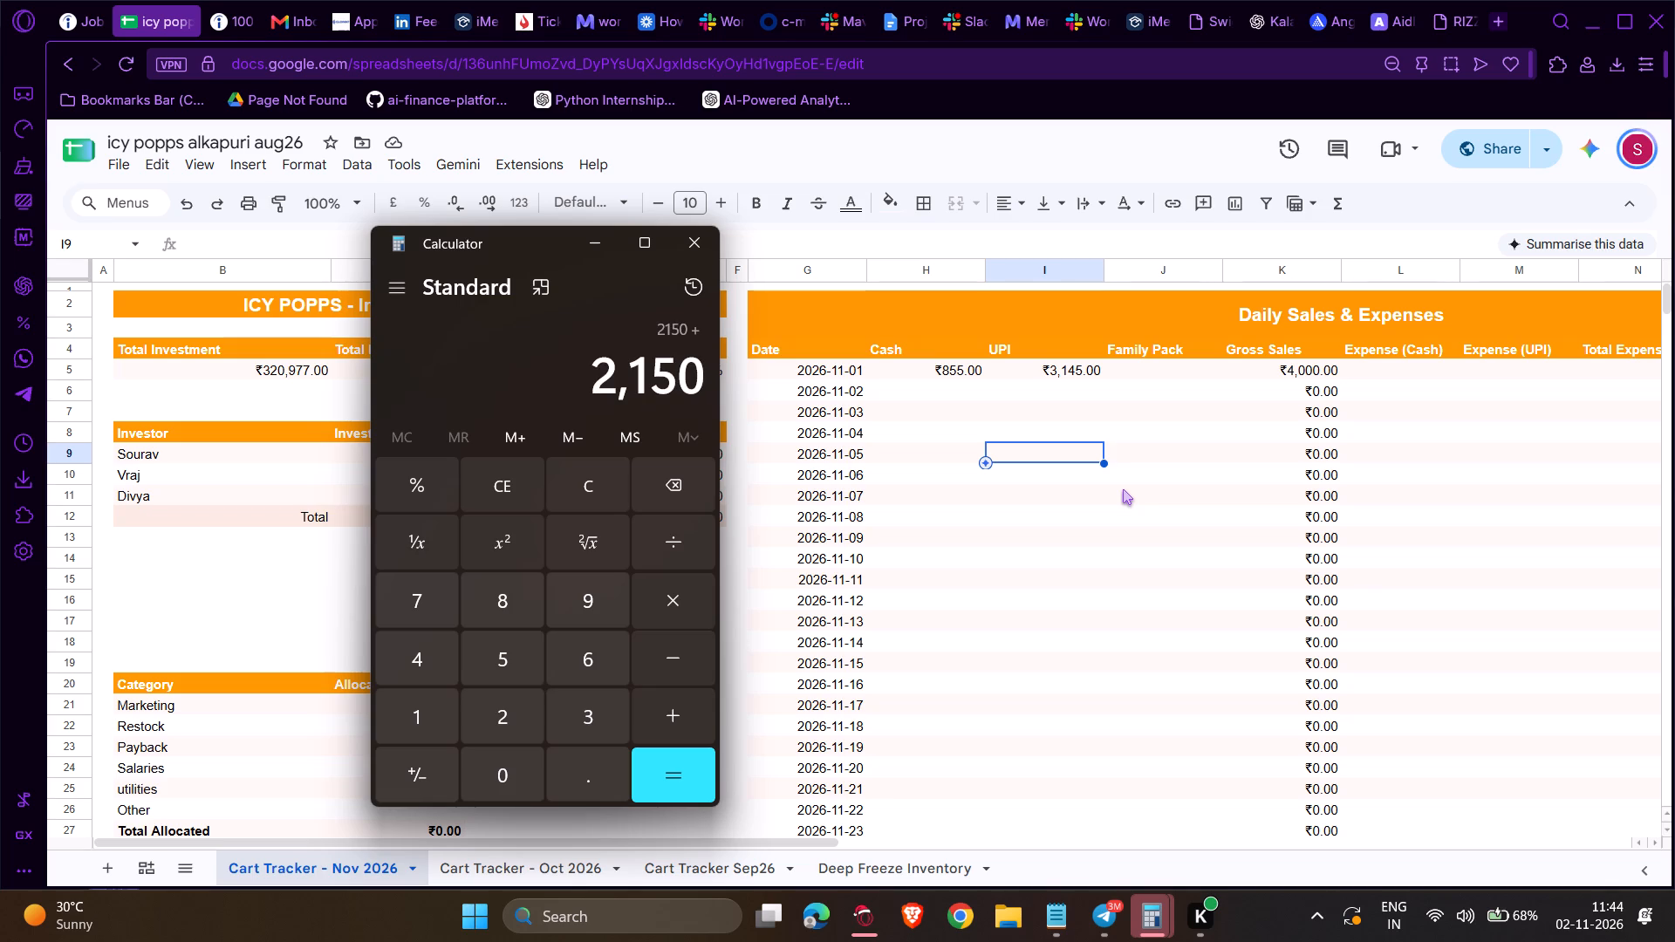
{"action": "type", "text": "160+"}
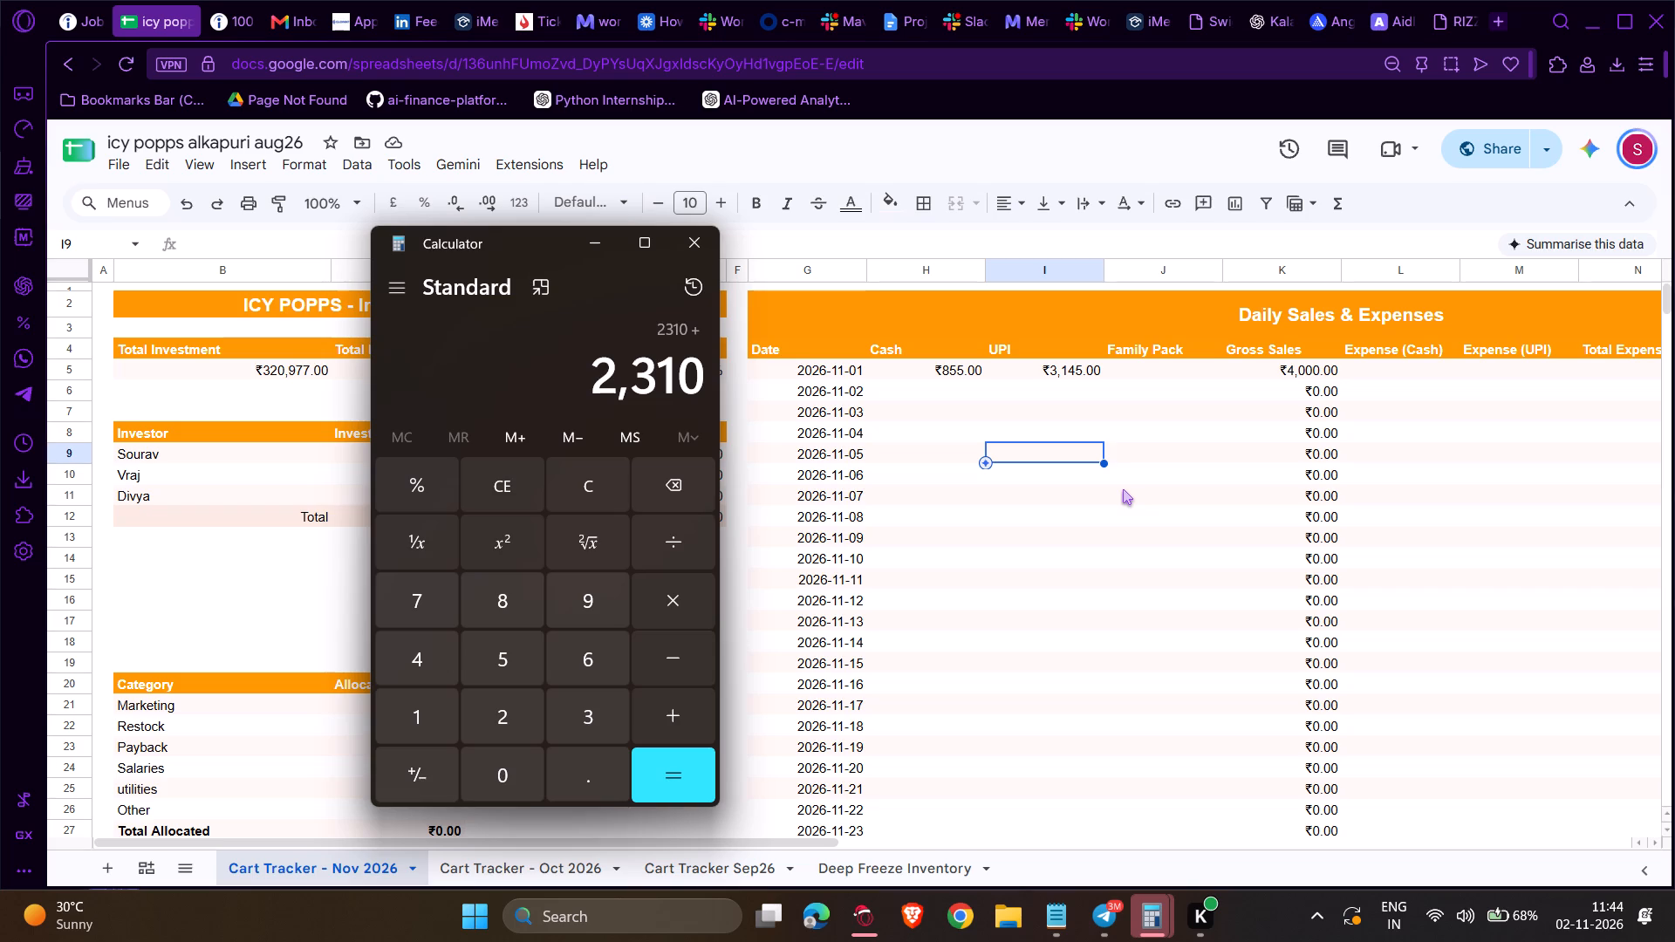
{"action": "type", "text": "+900+"}
Review the recent additions of the running sum in the Calculator history, including the 2150 + 160 entry.
{"action": "left_click", "coordinate": [685, 286]}
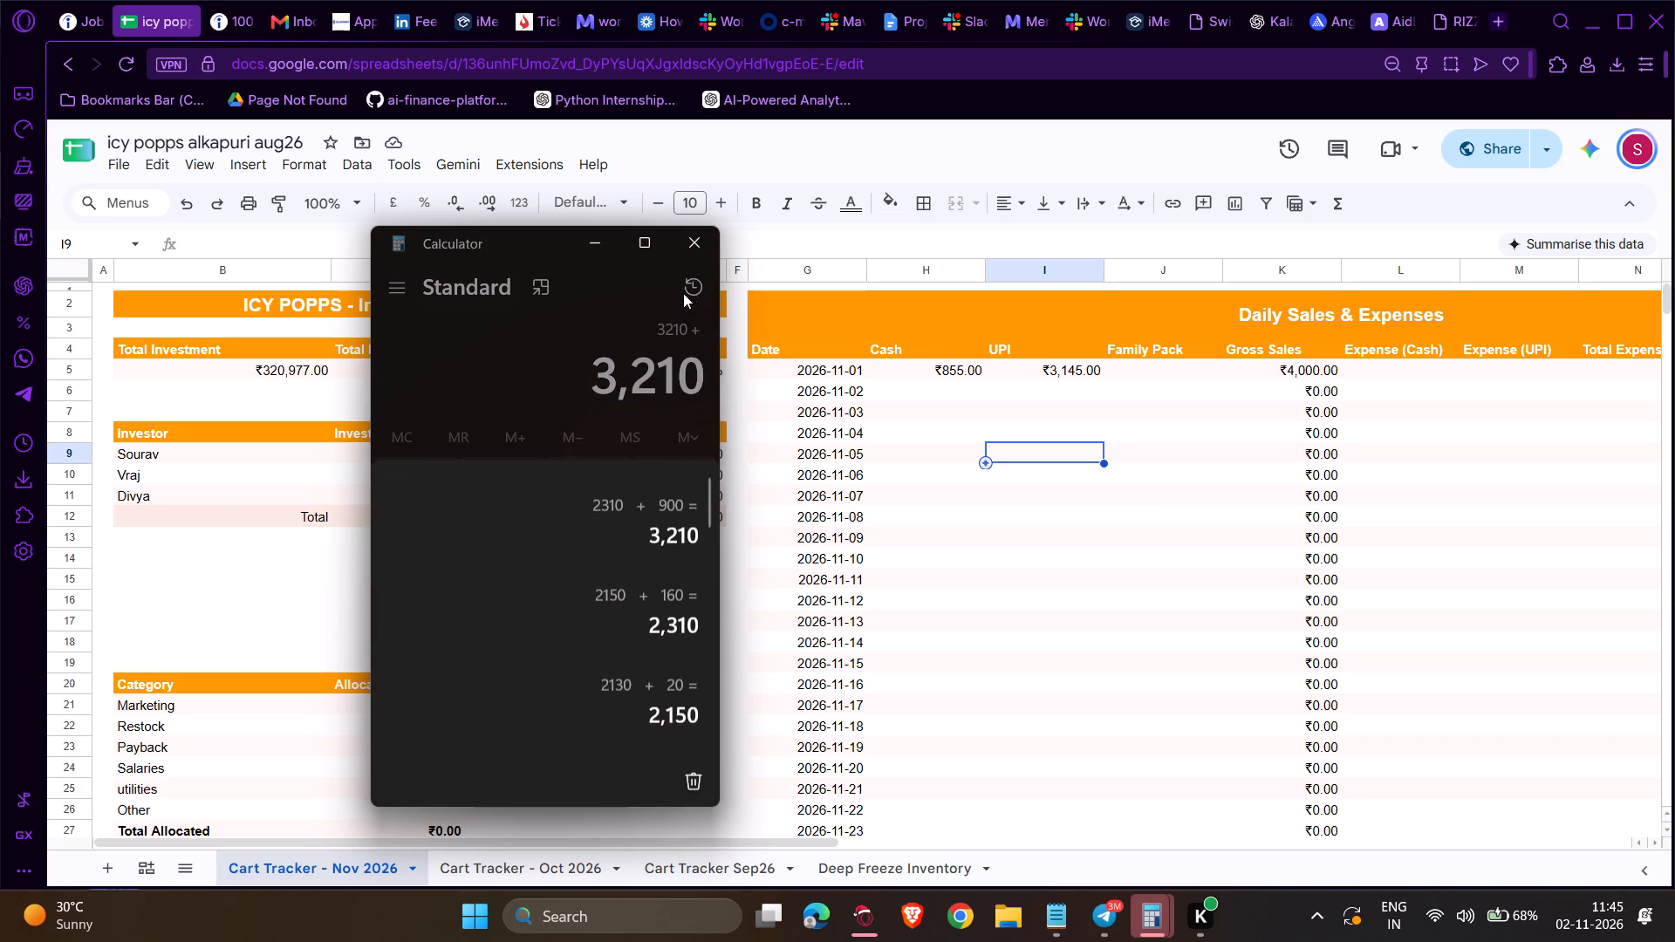
{"action": "left_click", "coordinate": [657, 618]}
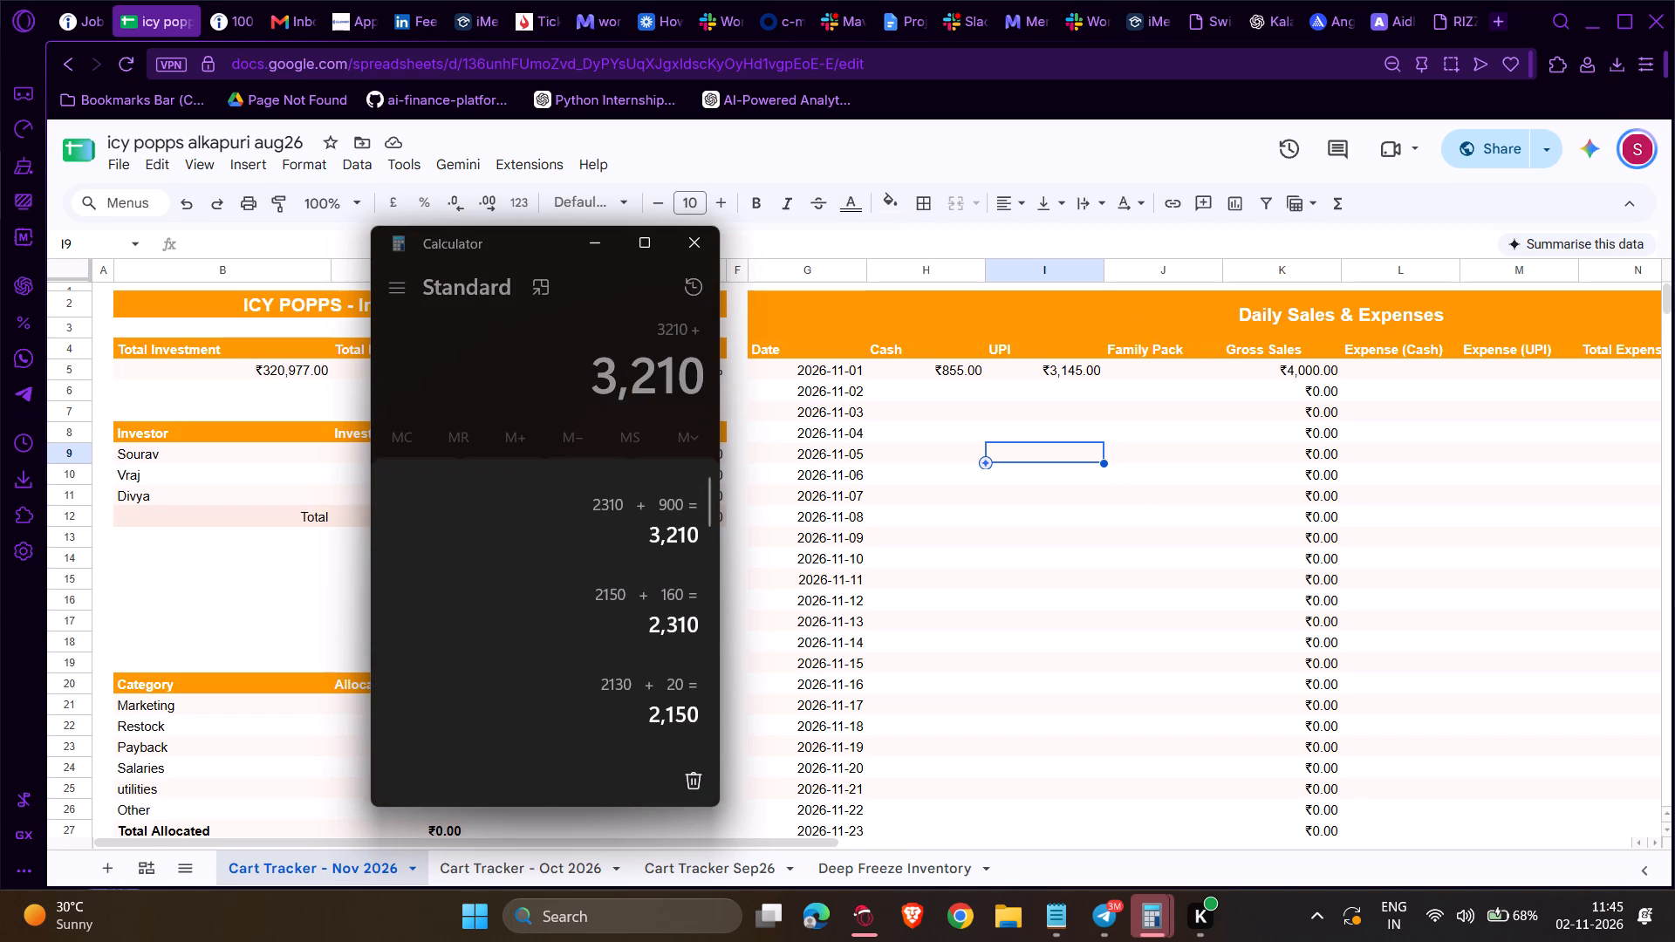
{"action": "double_click", "coordinate": [657, 618]}
{"action": "left_click", "coordinate": [632, 416]}
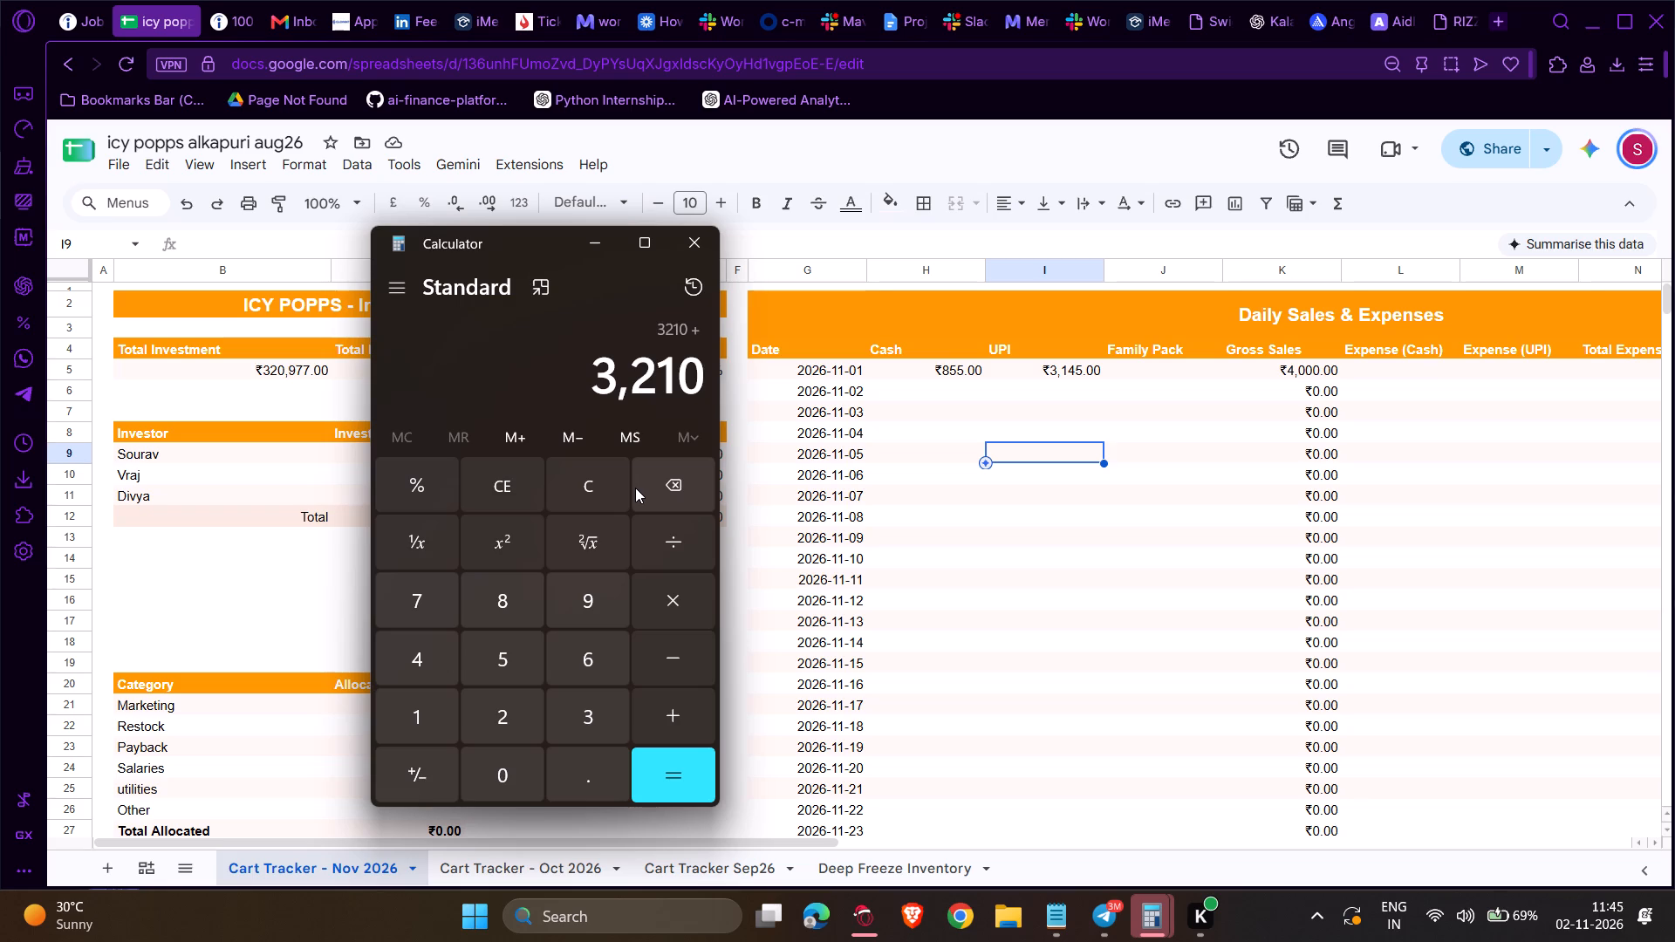
{"action": "scroll", "coordinate": [635, 488], "scroll_direction": "down", "scroll_amount": 1}
{"action": "scroll", "coordinate": [639, 486], "scroll_direction": "up", "scroll_amount": 1}
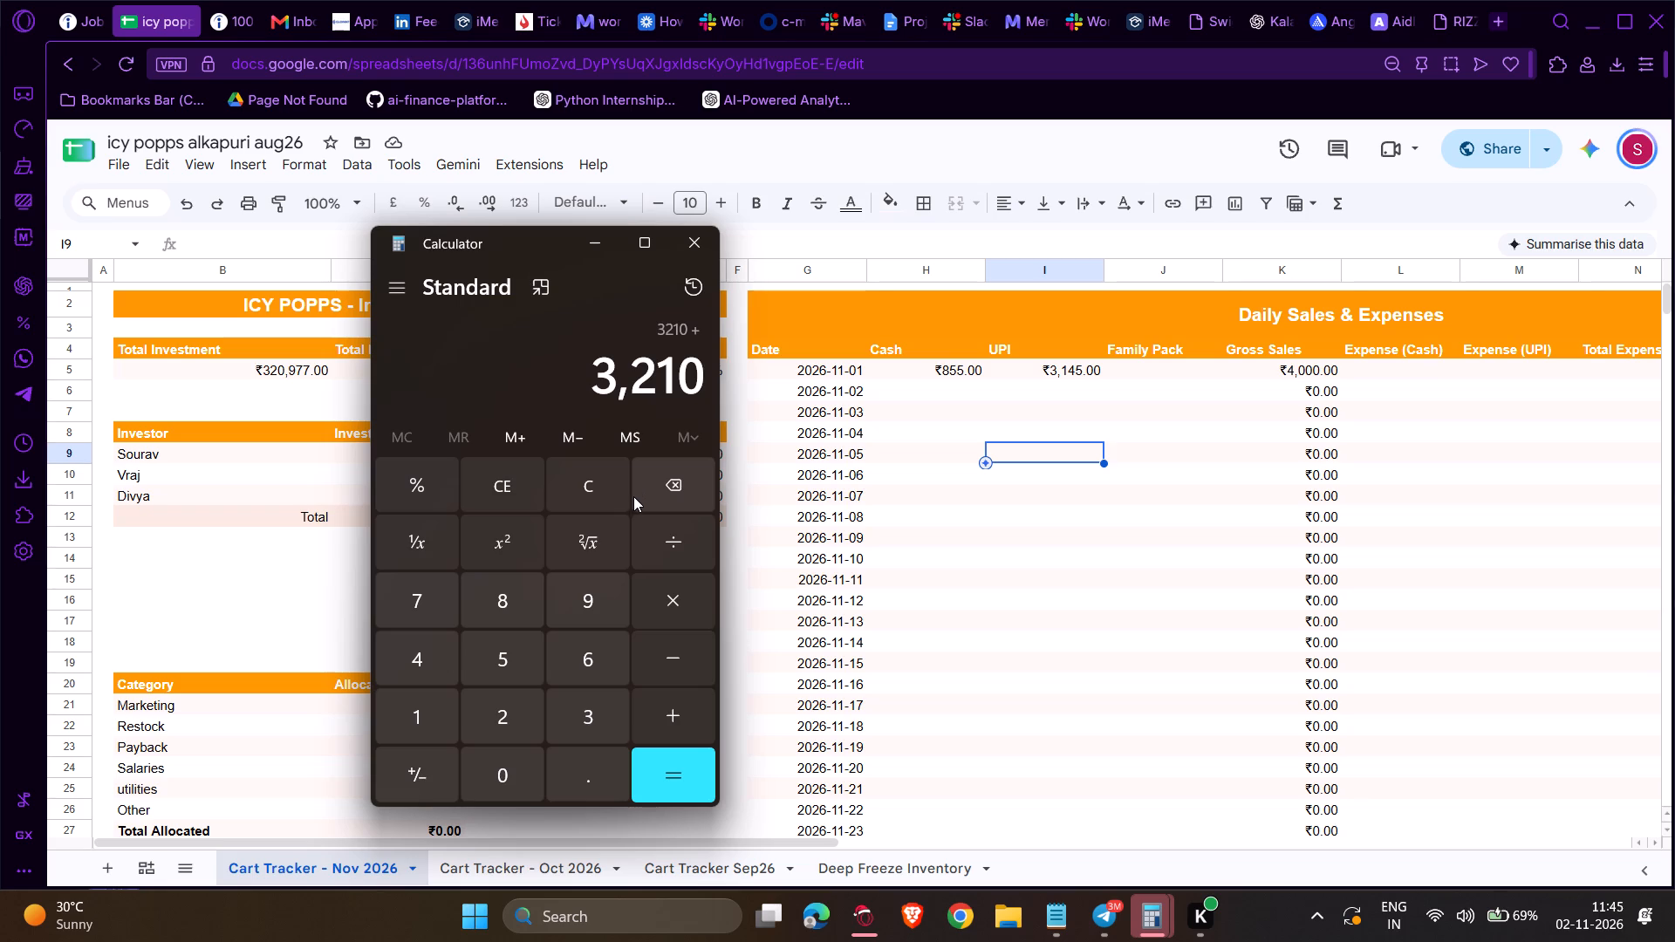
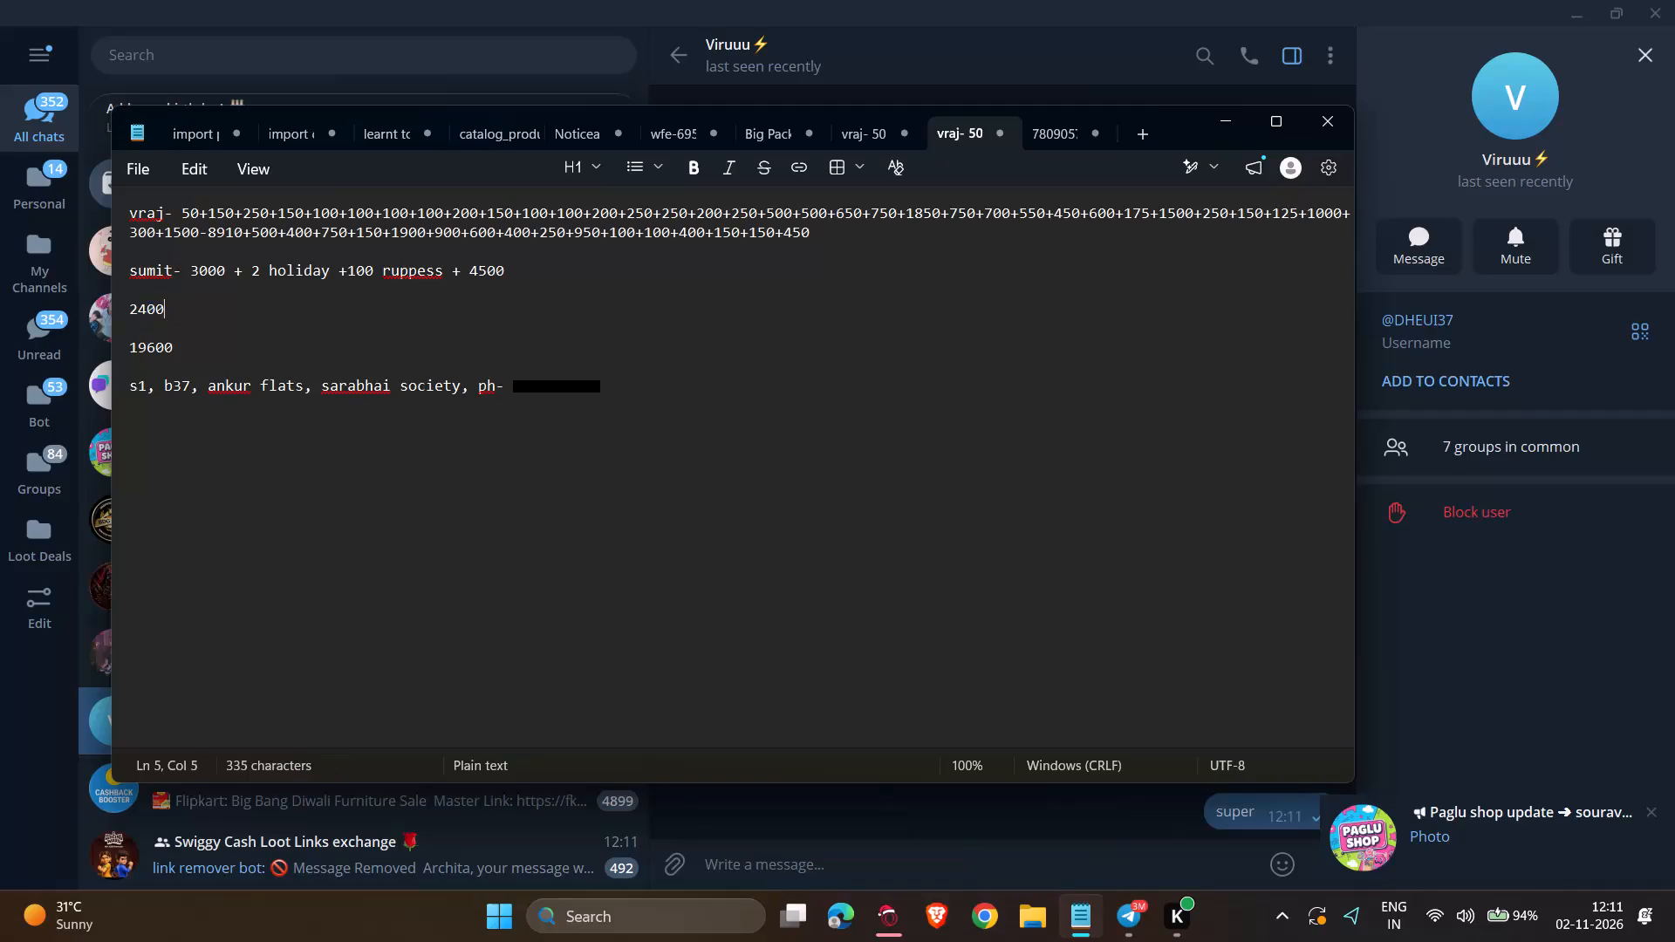
Delete the entry "3000 + 2 holiday +100 ruppess + 4500" after "sumit-" in the notes, keeping the name label.
{"action": "left_click", "coordinate": [470, 520]}
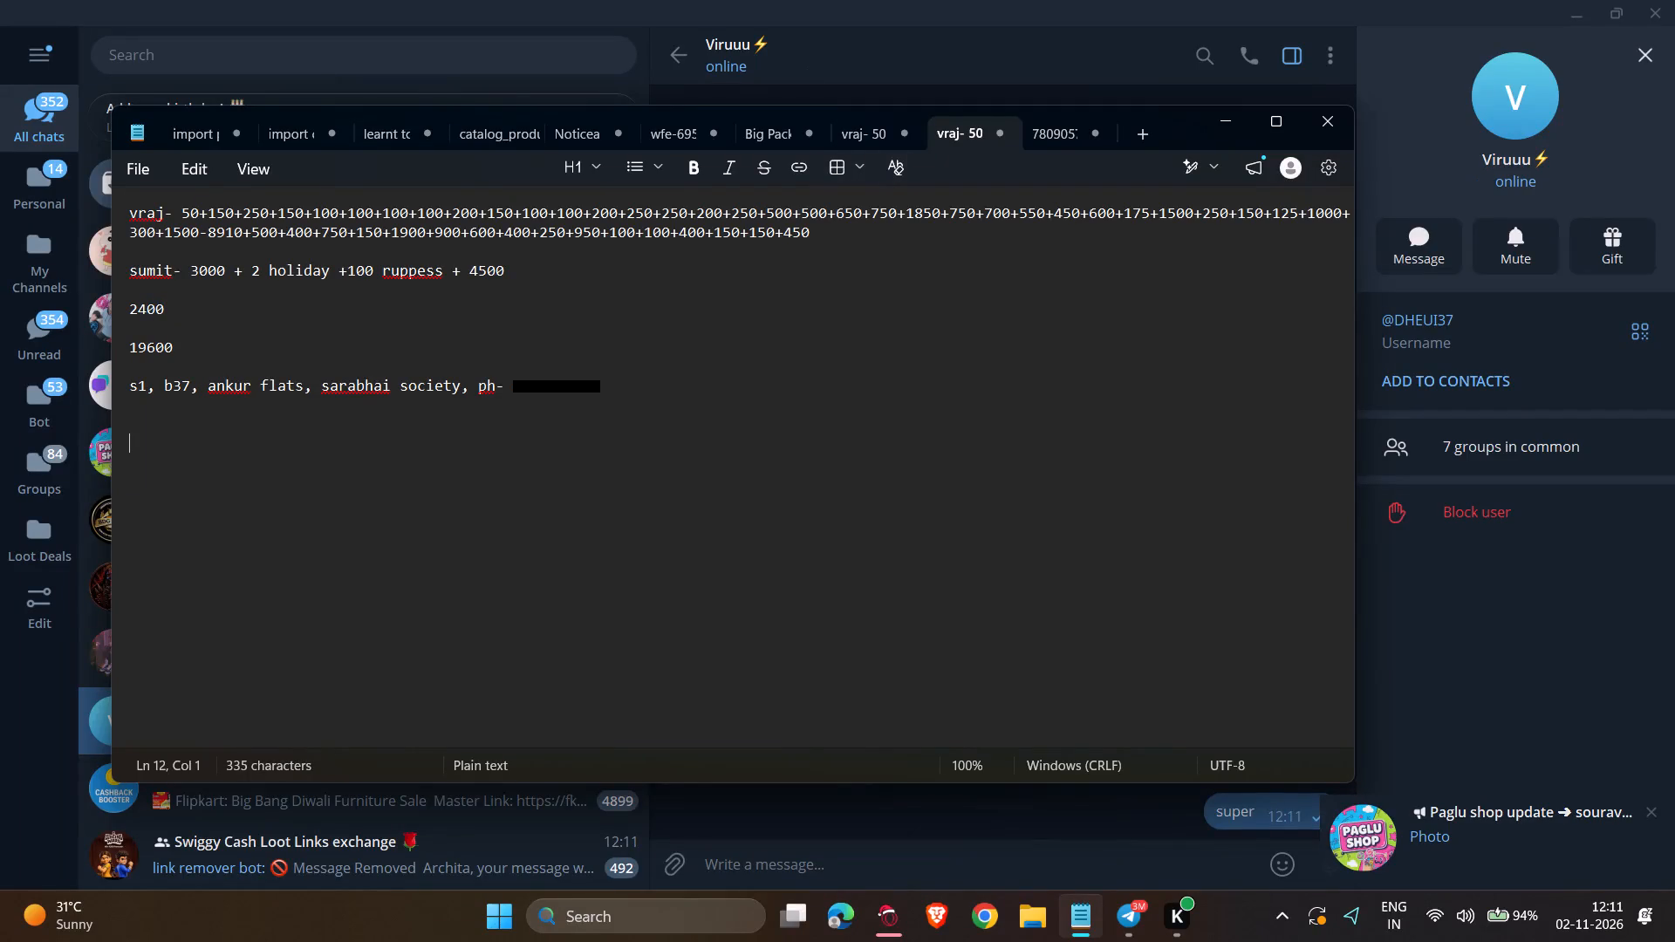
{"action": "left_click_drag", "start_coordinate": [531, 263], "coordinate": [203, 251]}
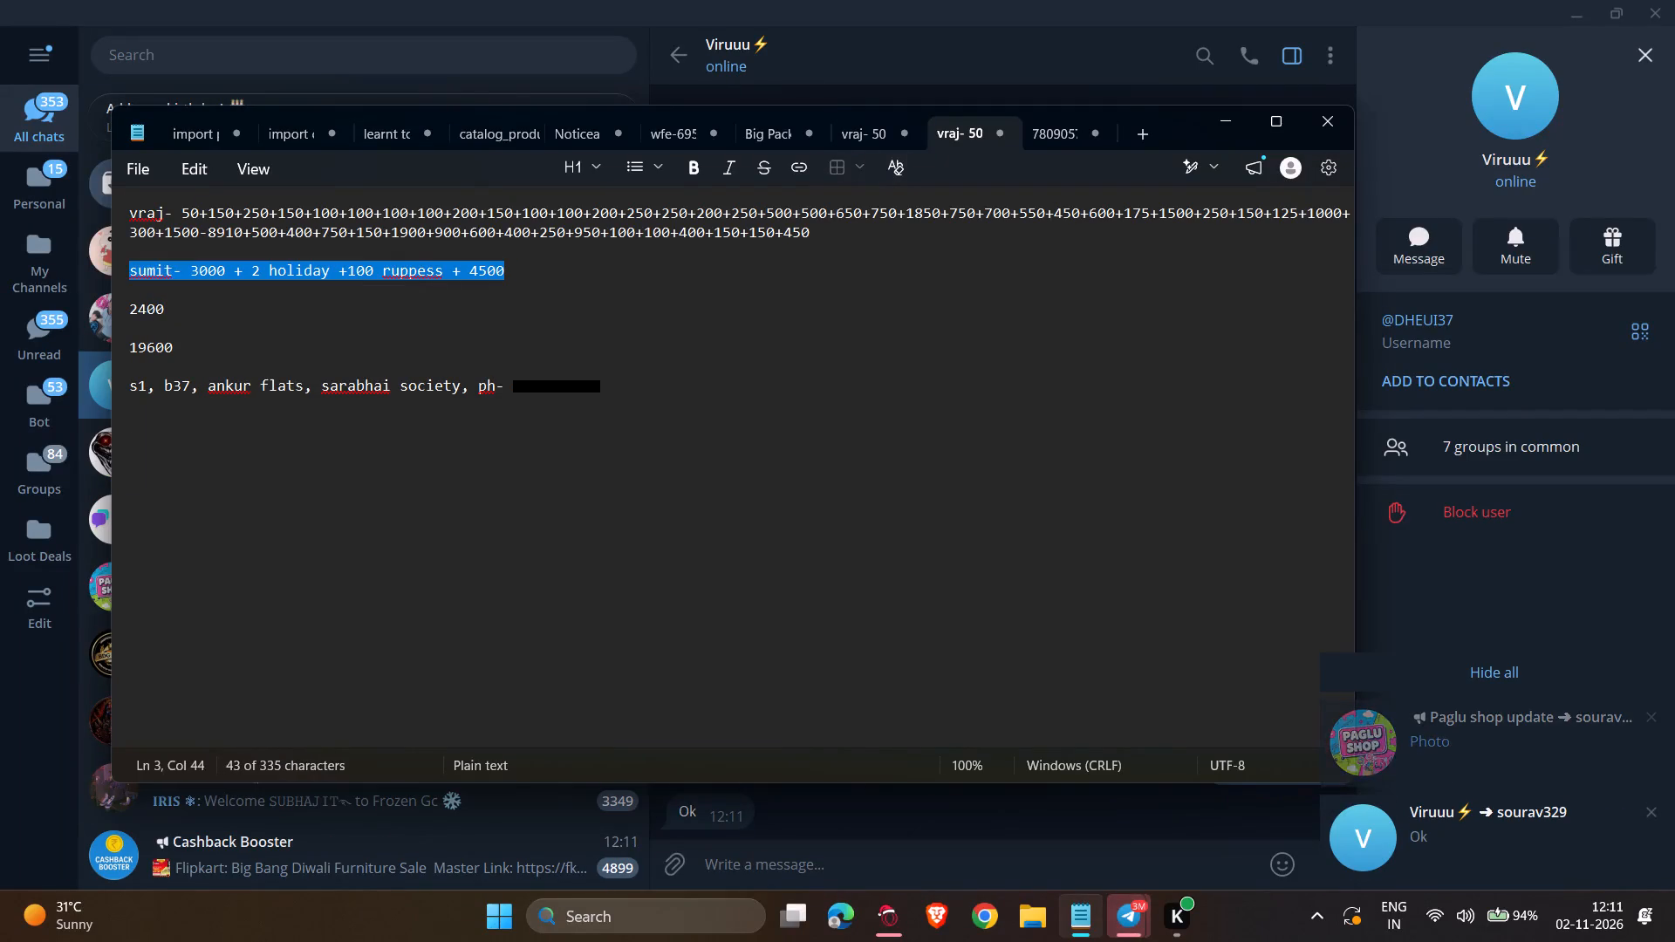
{"action": "left_click_drag", "start_coordinate": [203, 251], "coordinate": [188, 270]}
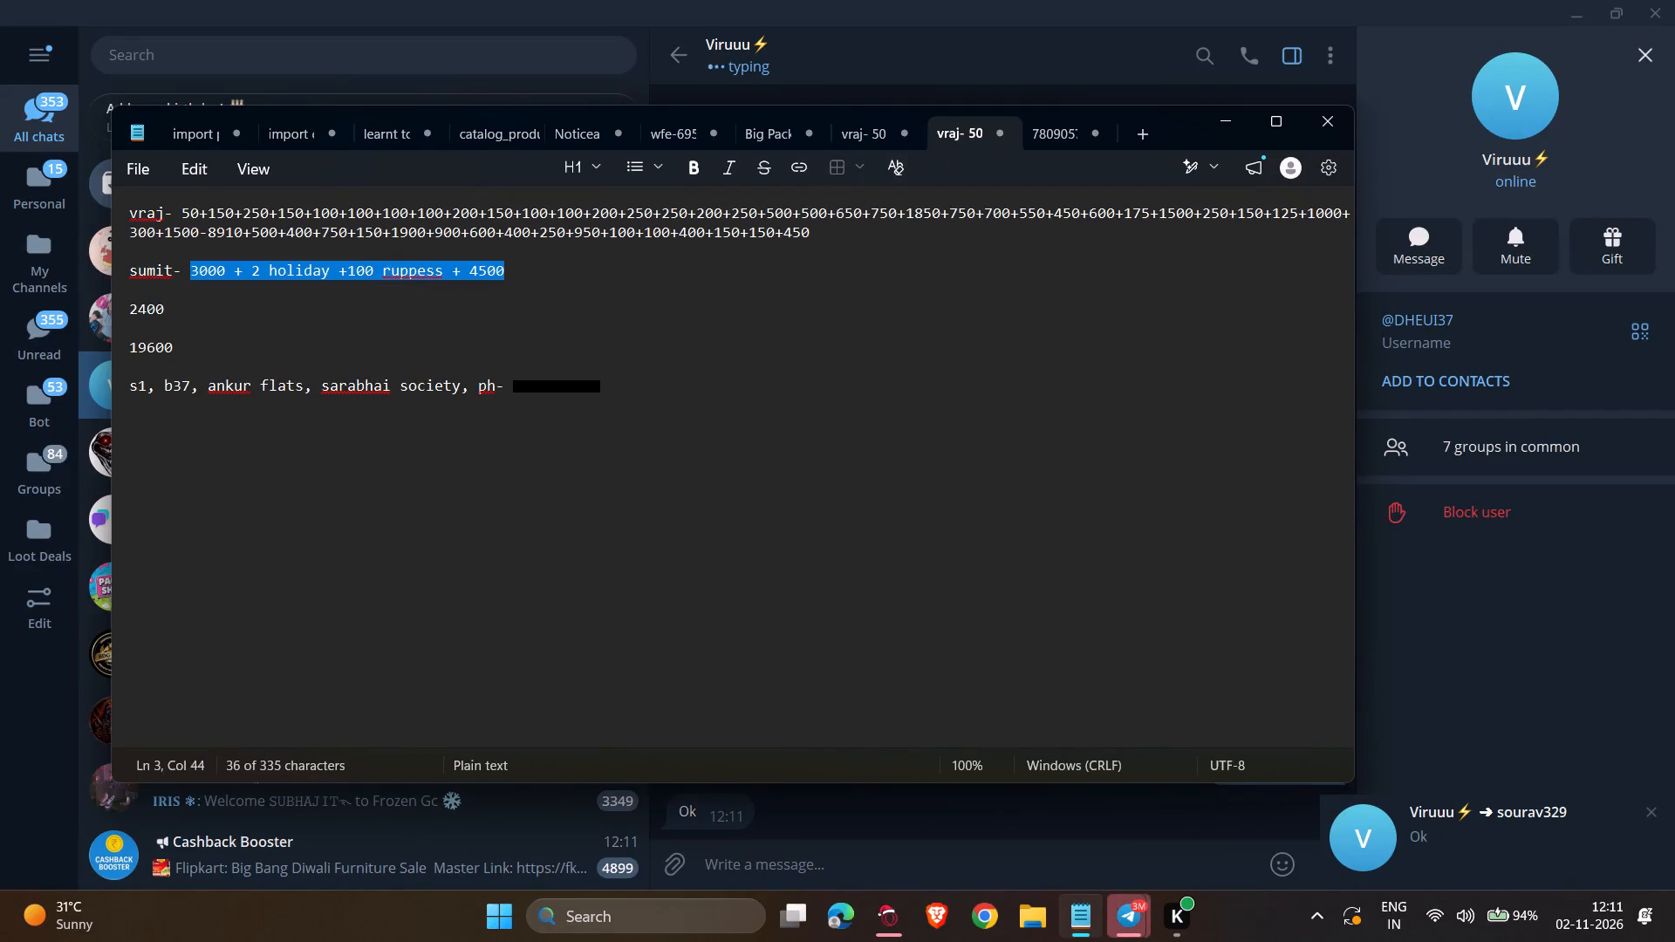
{"action": "key", "text": "BackSpace"}
{"action": "left_click", "coordinate": [602, 508]}
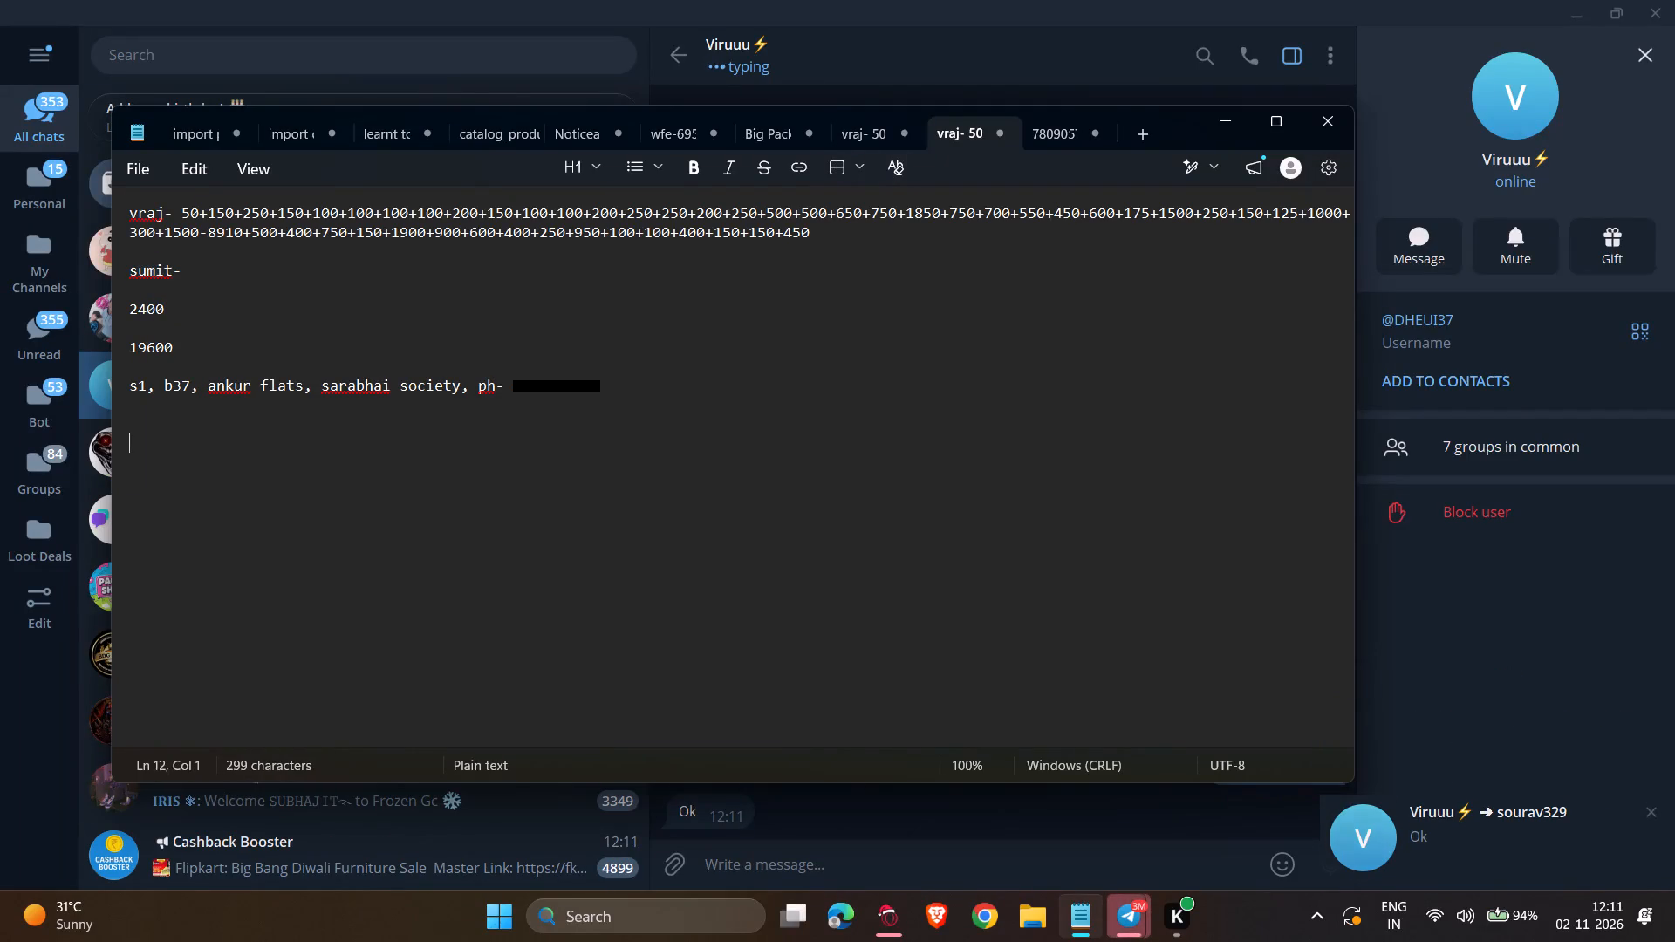
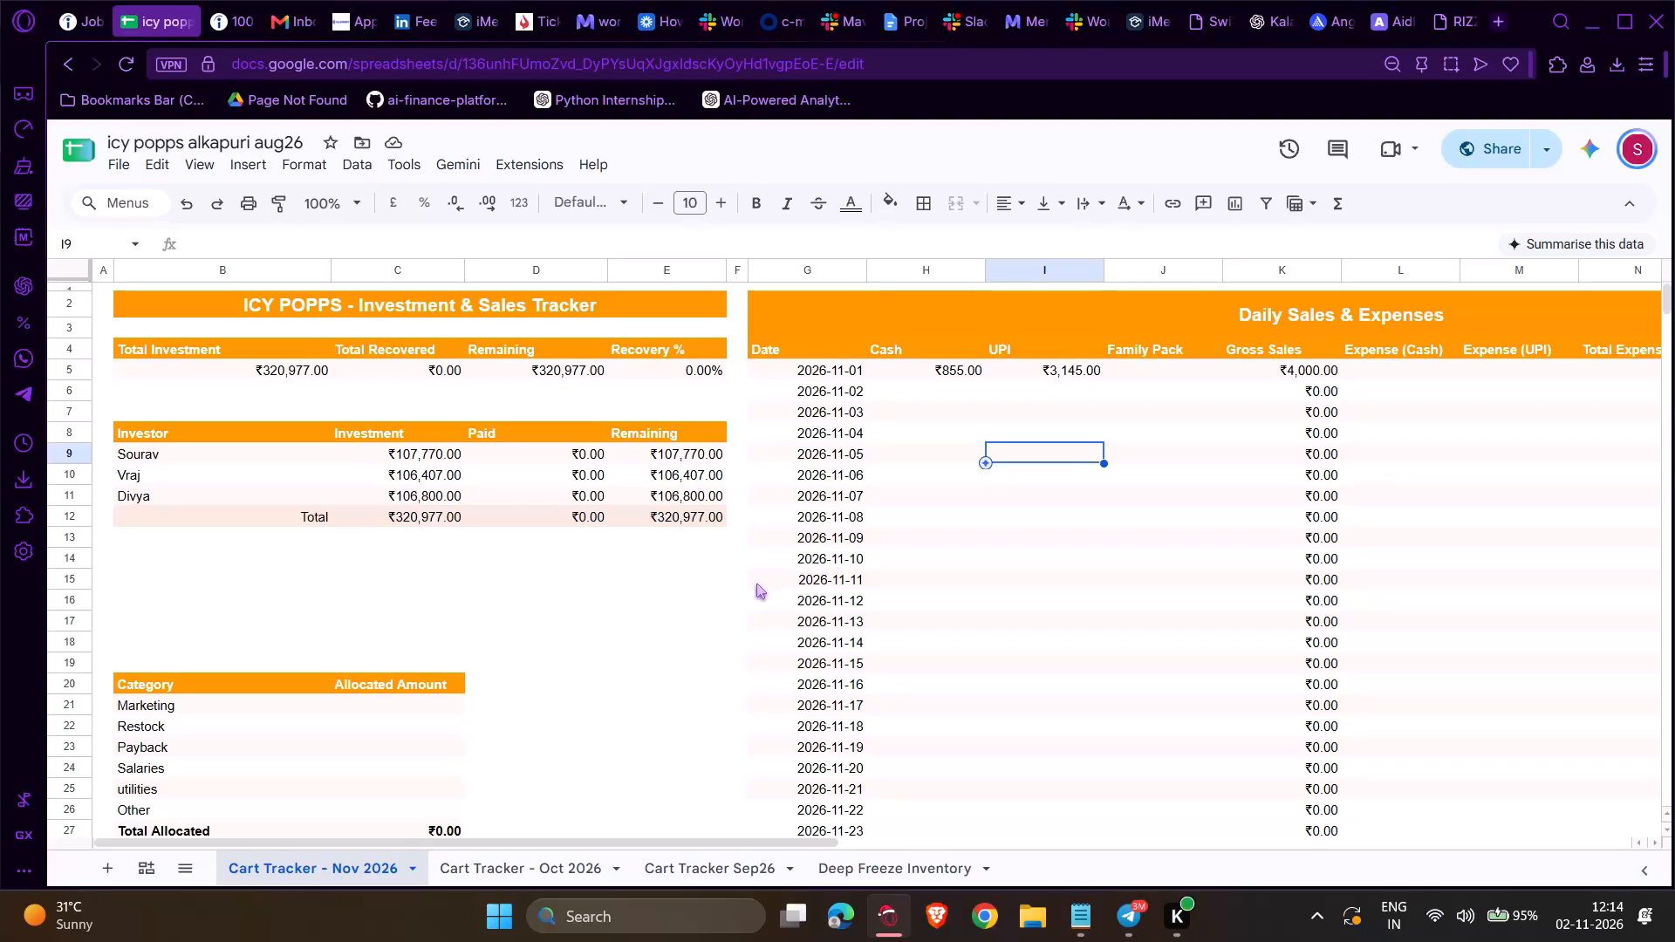
{"action": "scroll", "coordinate": [595, 604], "scroll_direction": "down", "scroll_amount": 3}
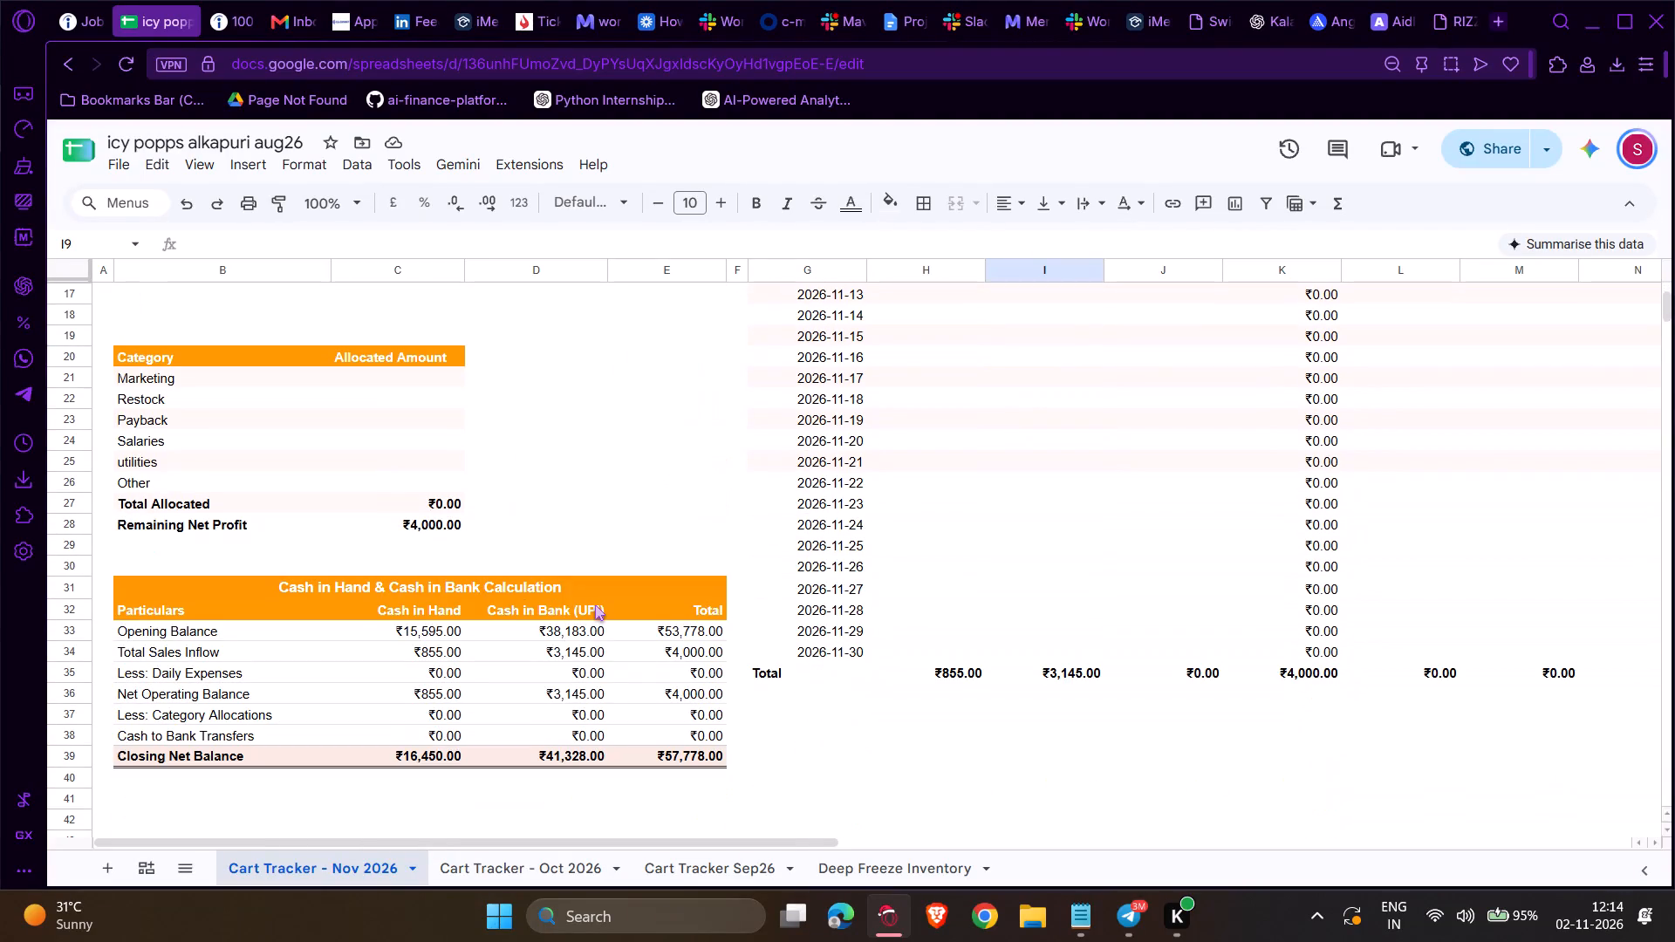
{"action": "scroll", "coordinate": [595, 604], "scroll_direction": "down", "scroll_amount": 3}
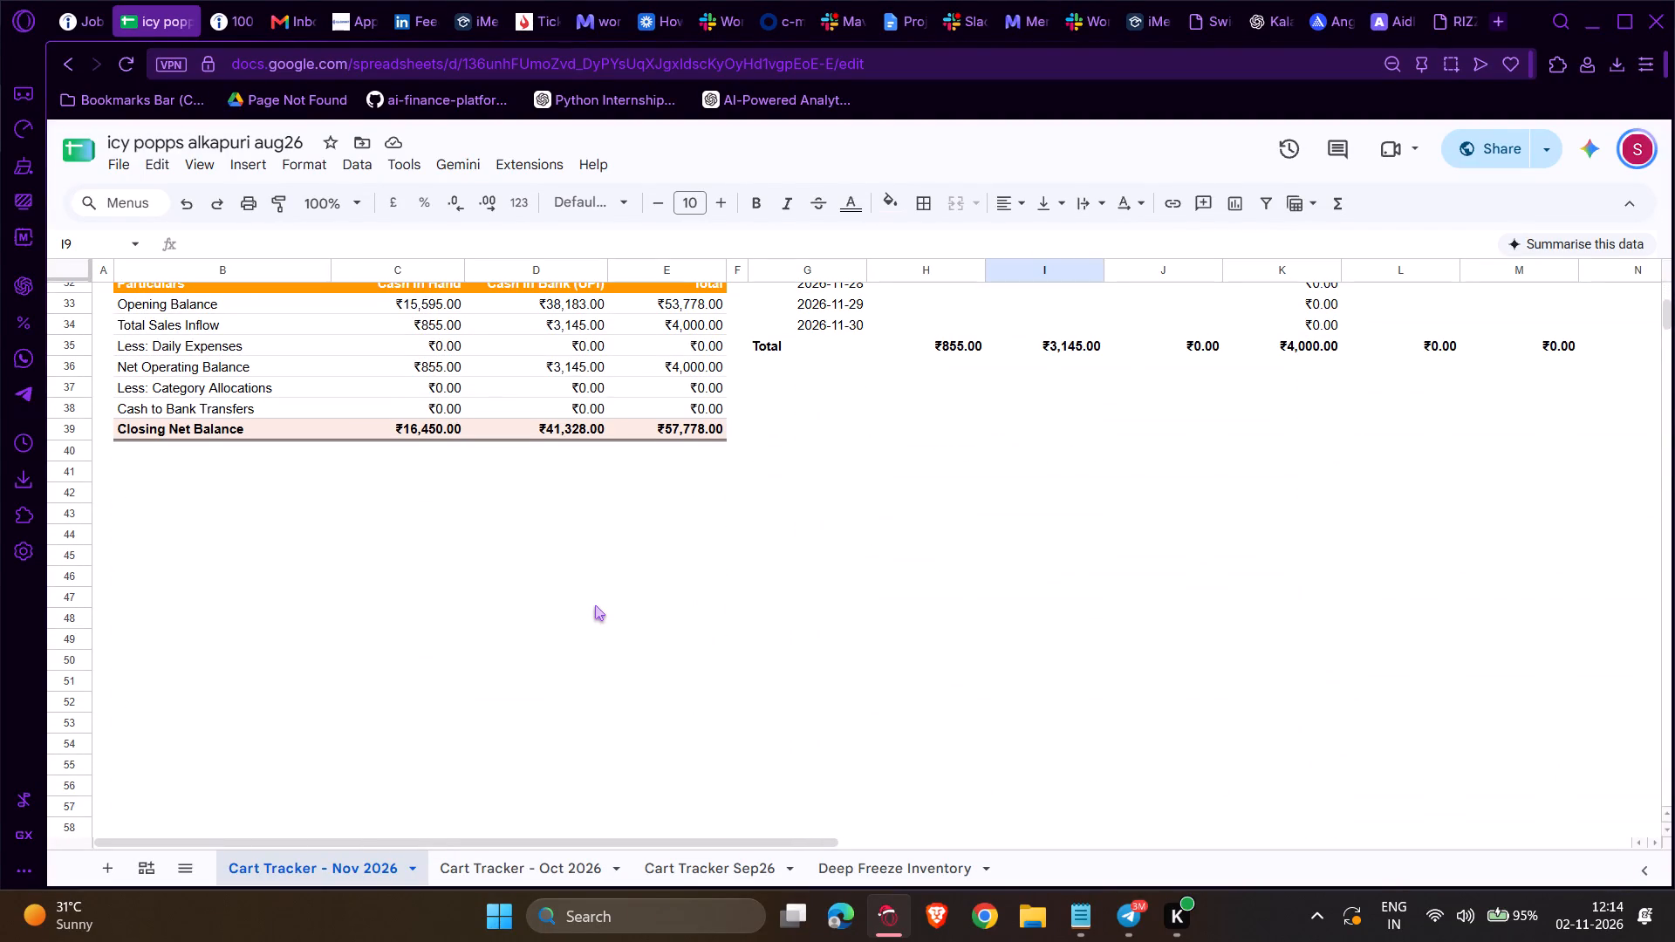
{"action": "scroll", "coordinate": [596, 594], "scroll_direction": "up", "scroll_amount": 2}
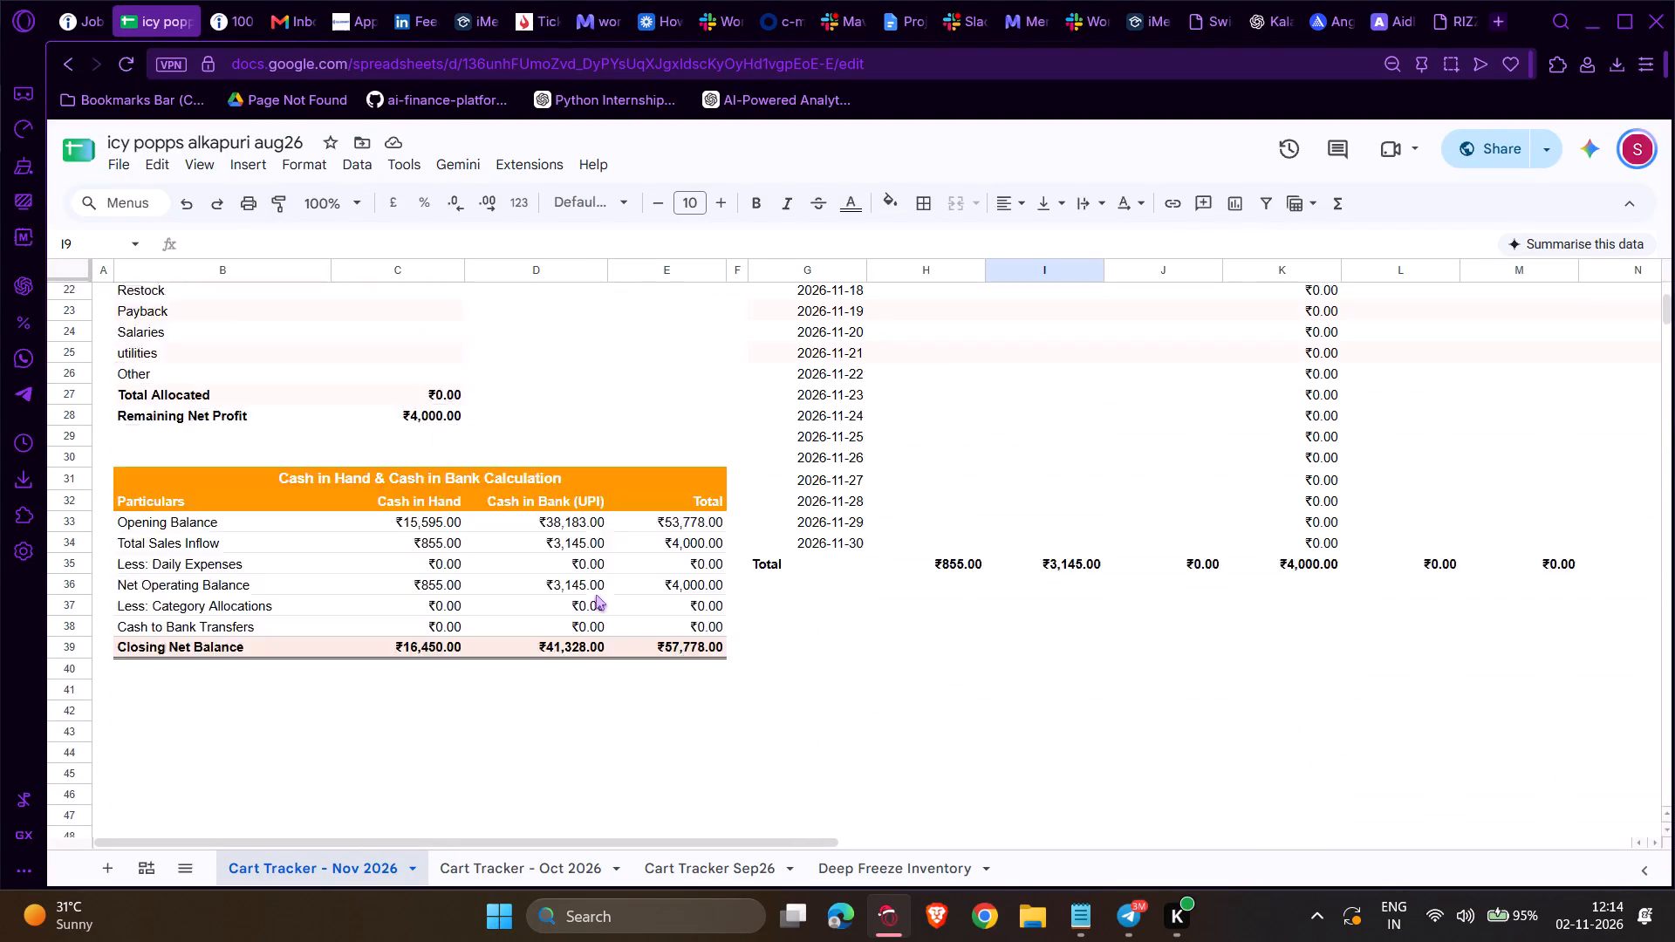
{"action": "scroll", "coordinate": [596, 594], "scroll_direction": "up", "scroll_amount": 1}
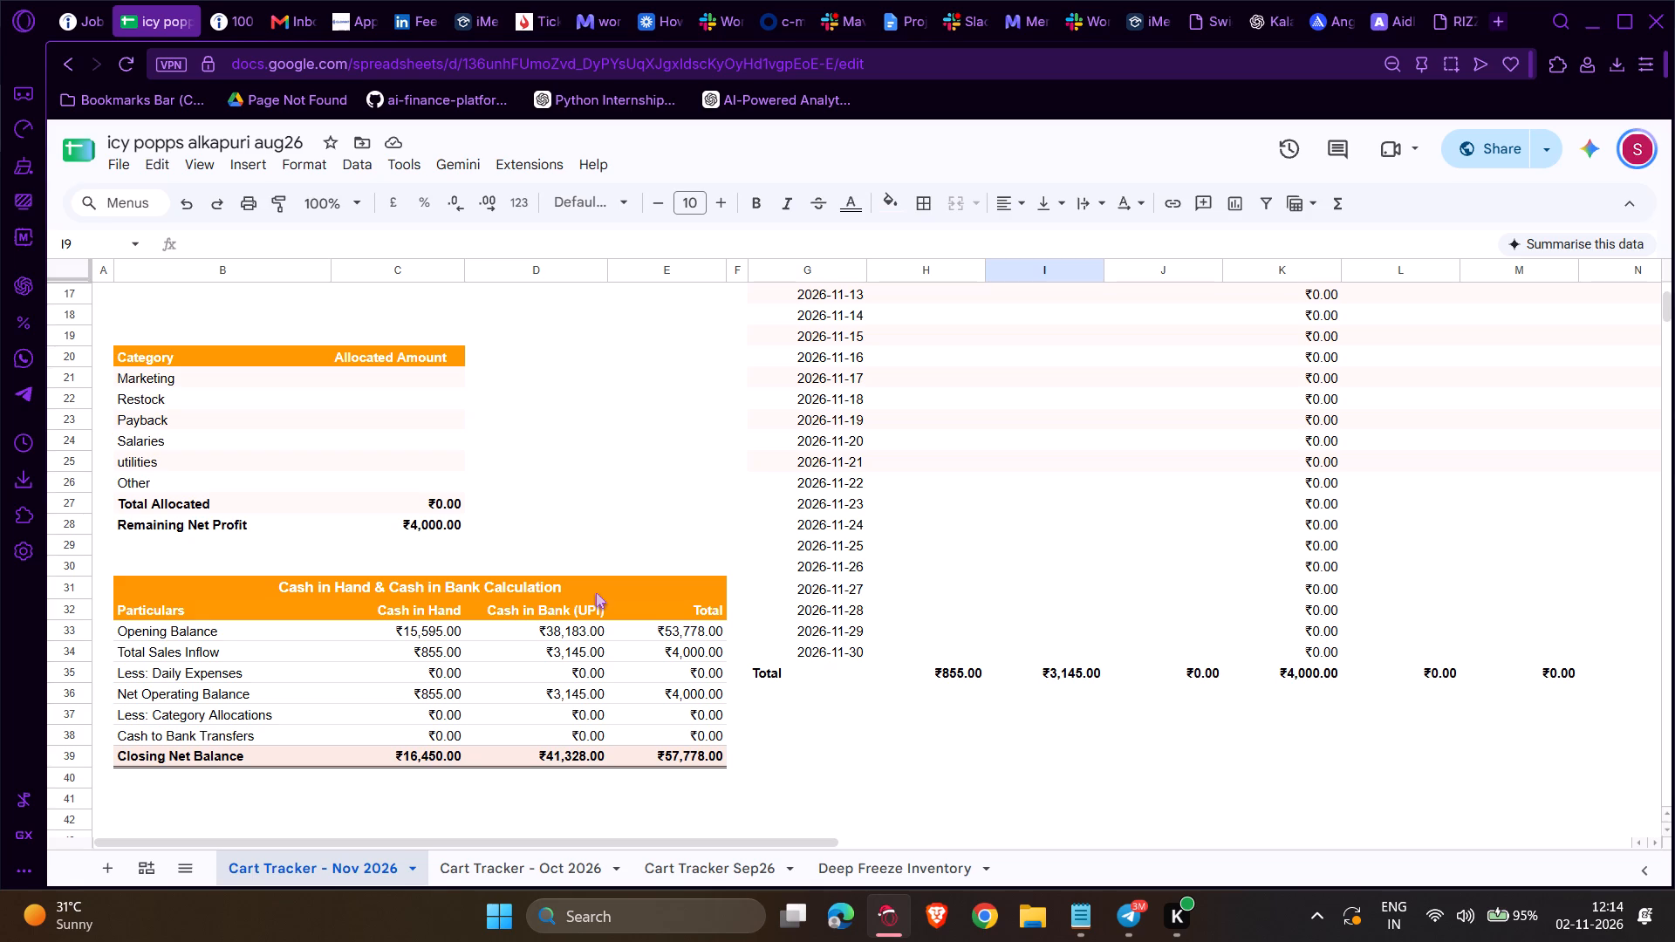